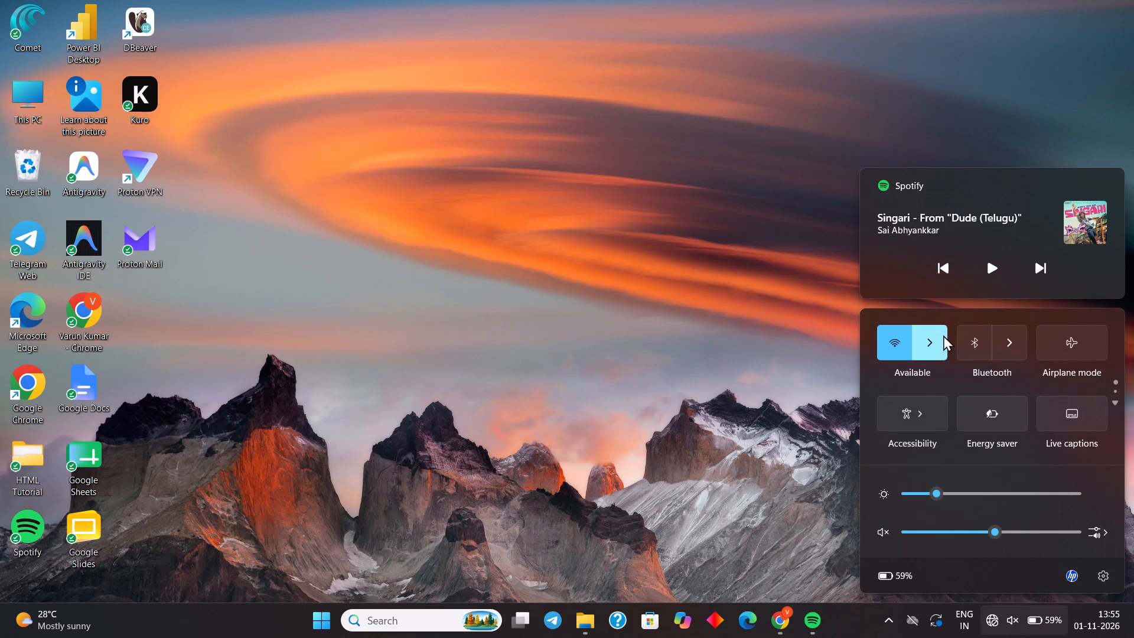
Connect the computer to the Wi-Fi network realme P3 Pro 5G 6186 and close the network list.
click(943, 335)
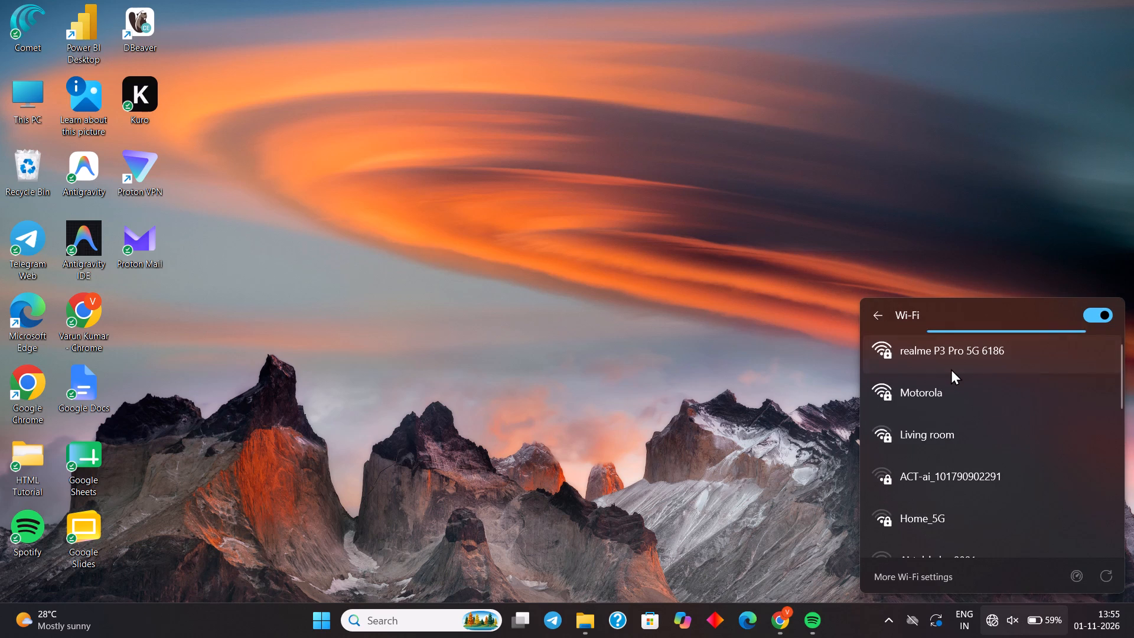
click(951, 369)
click(1044, 416)
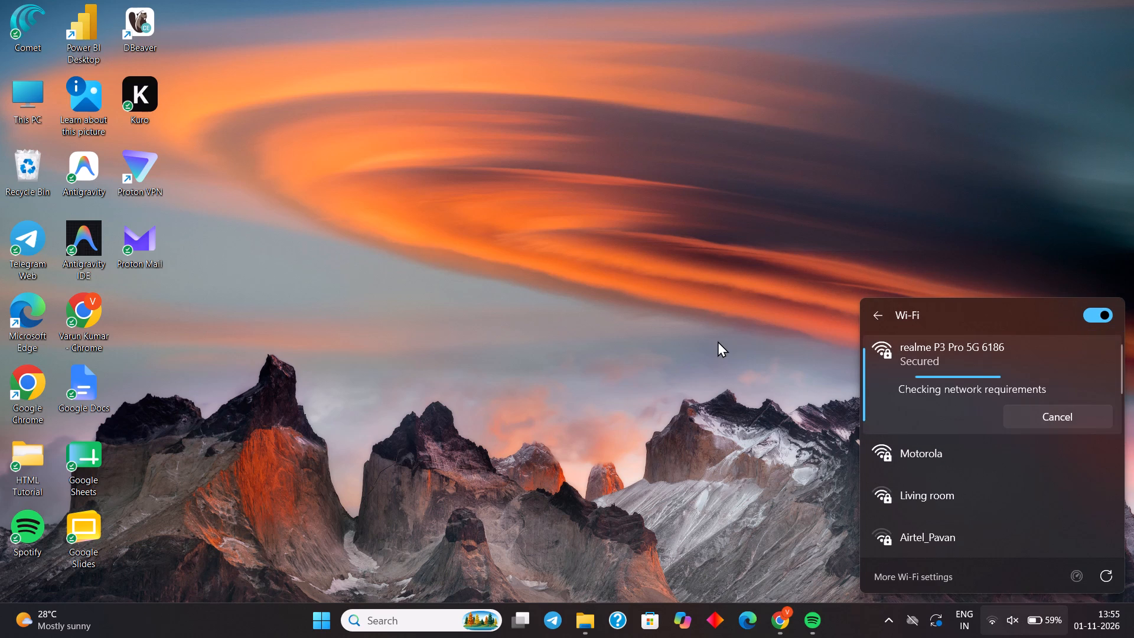
click(718, 341)
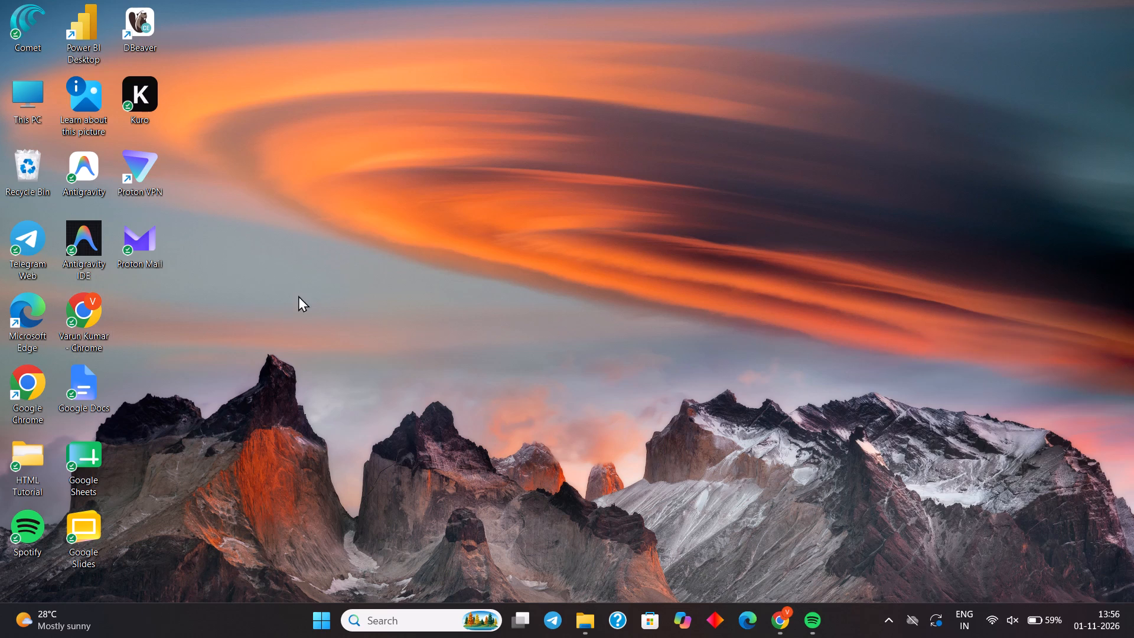
Open a new Google Chrome window using the desktop shortcut for the user's named profile.
click(60, 311)
key(Return)
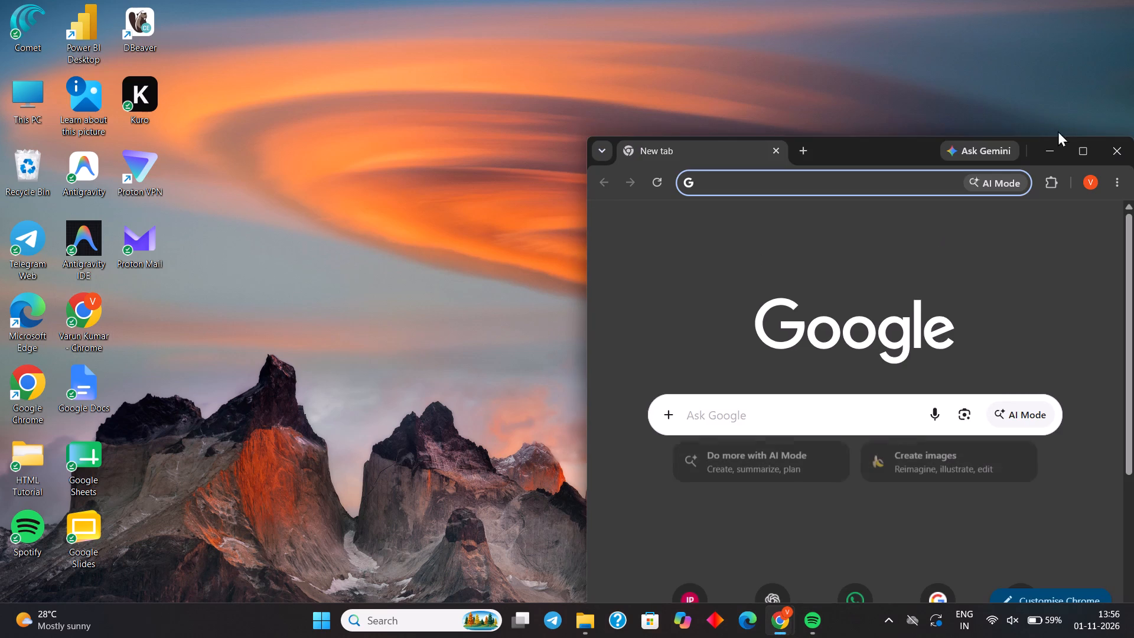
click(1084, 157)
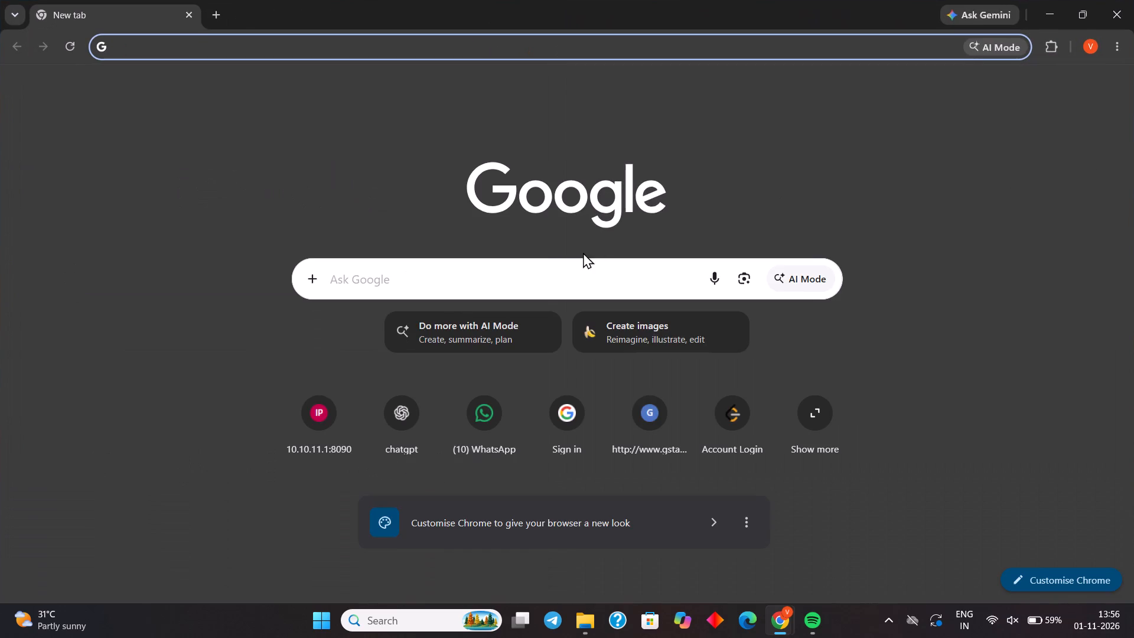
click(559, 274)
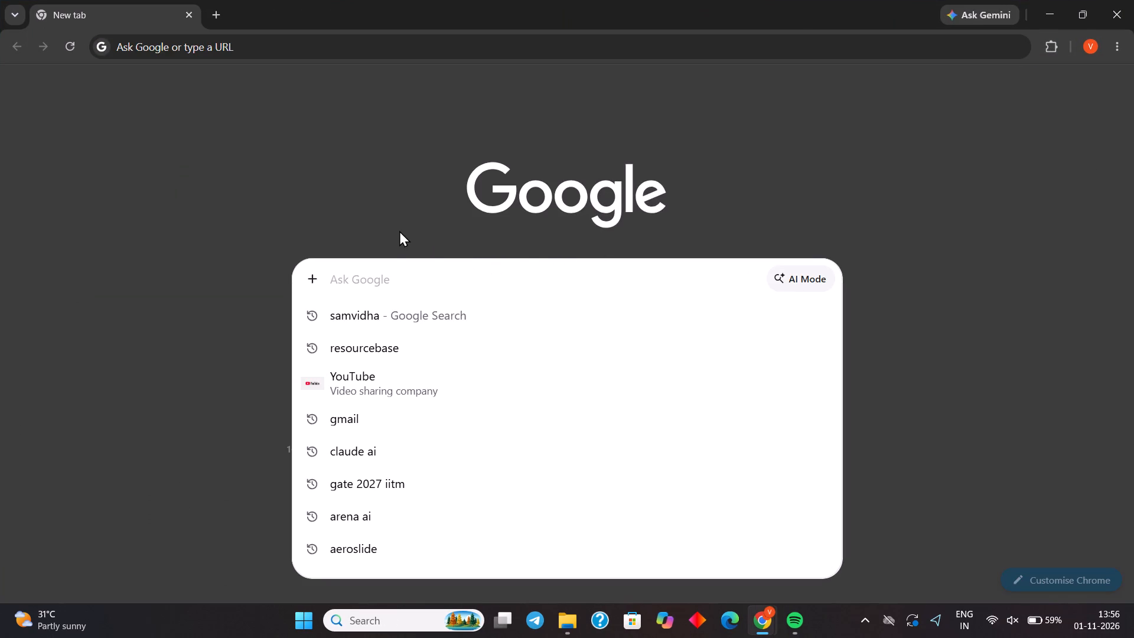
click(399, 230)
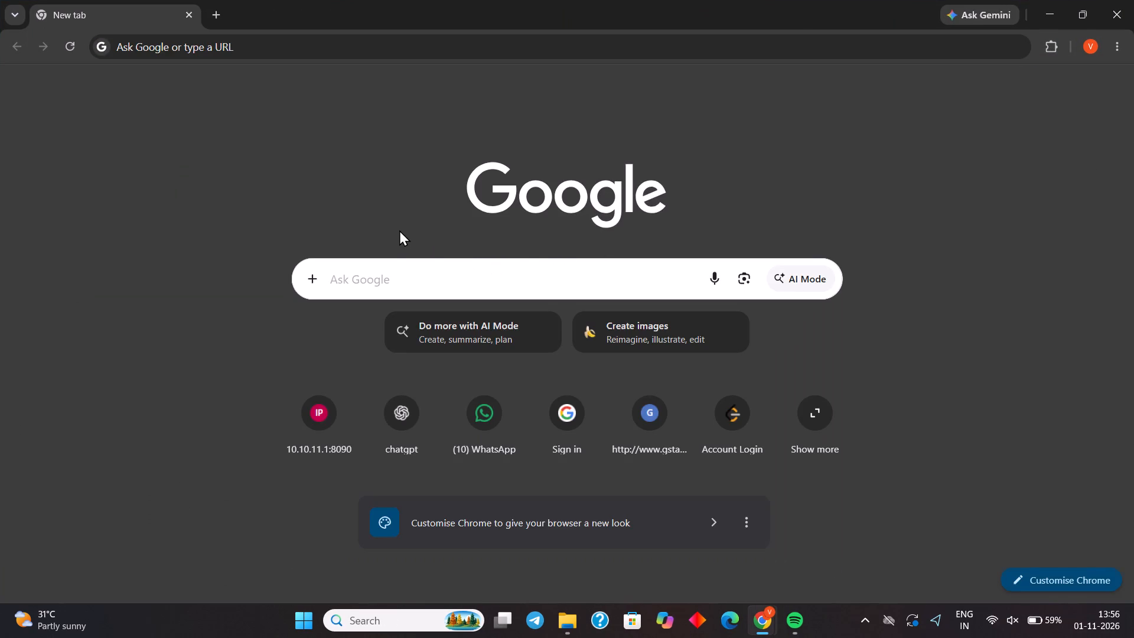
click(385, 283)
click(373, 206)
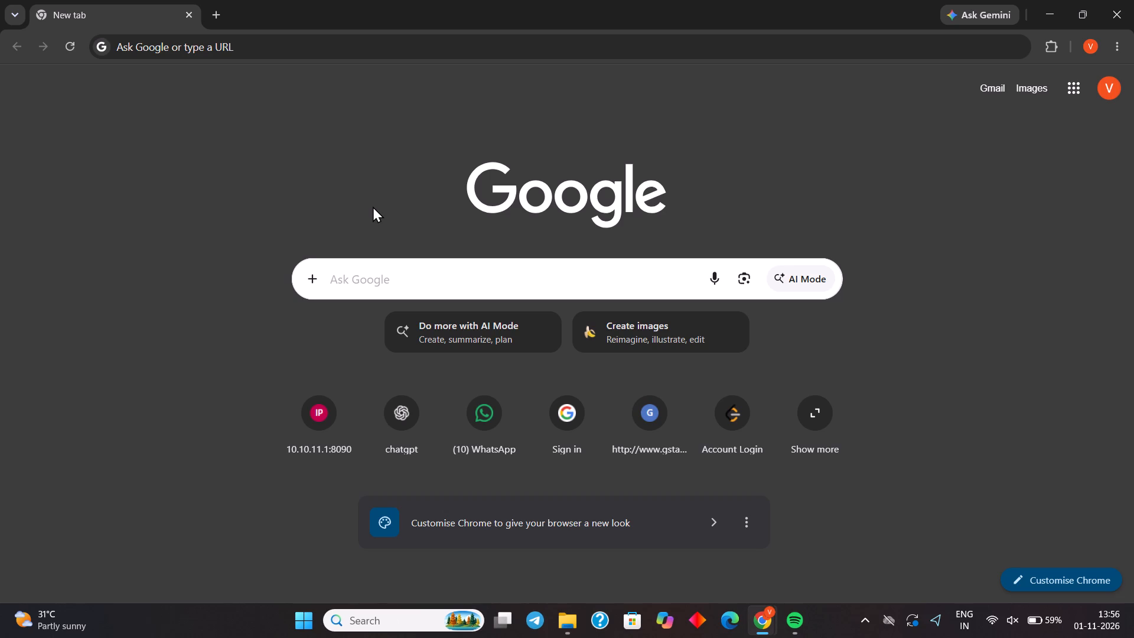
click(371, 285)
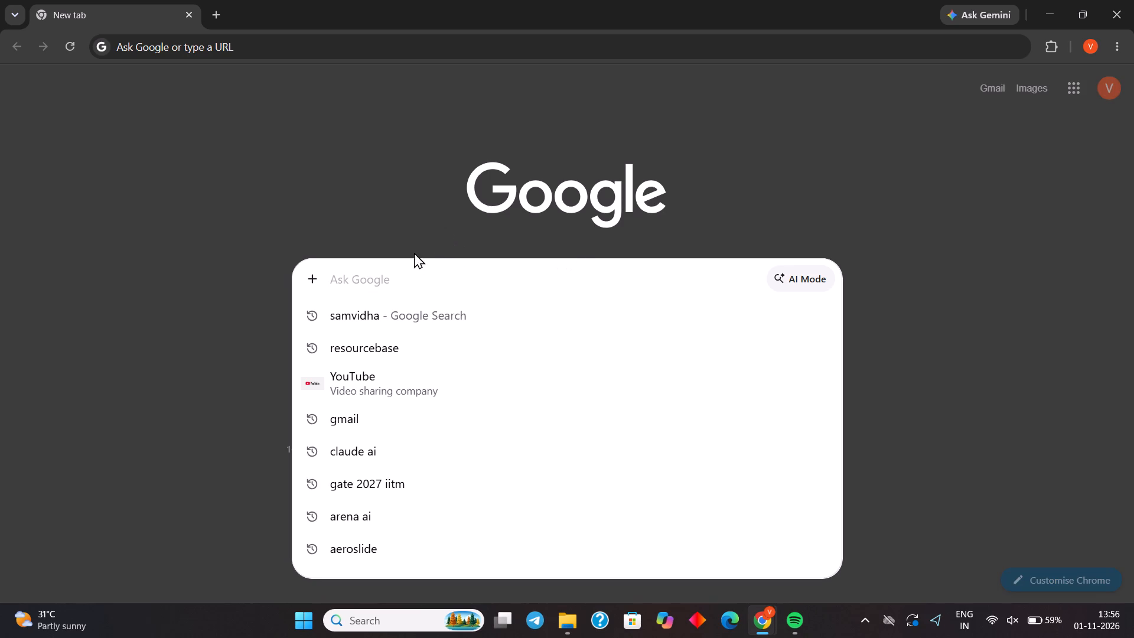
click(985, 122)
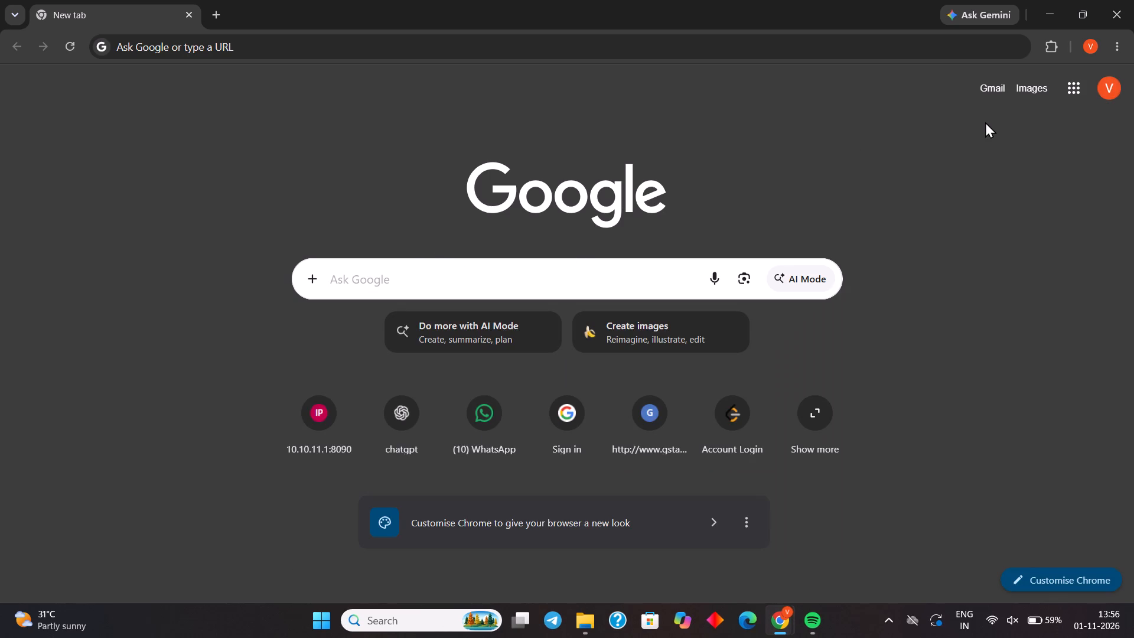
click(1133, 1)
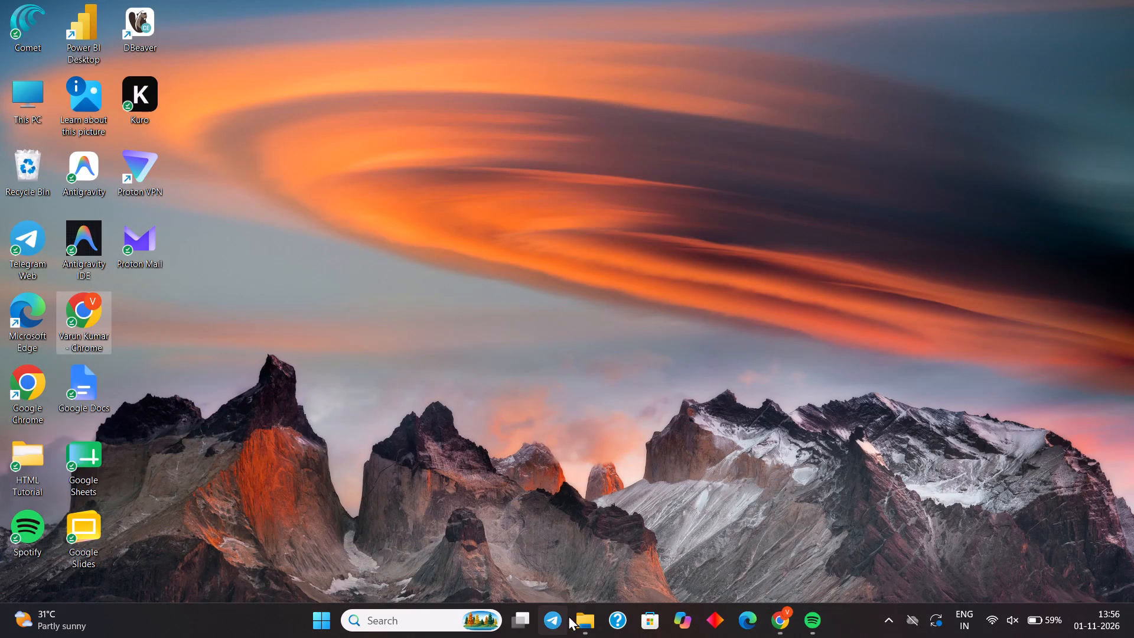
Switch to File Explorer, return from the AI QB search results to Home and look through the recent files.
click(579, 610)
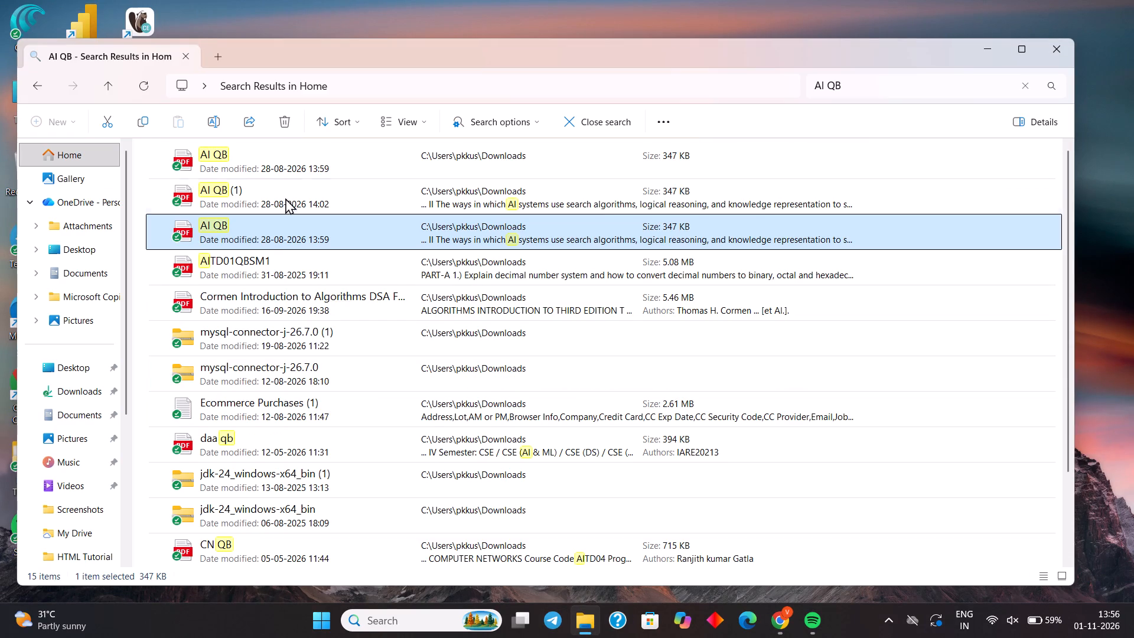
click(35, 82)
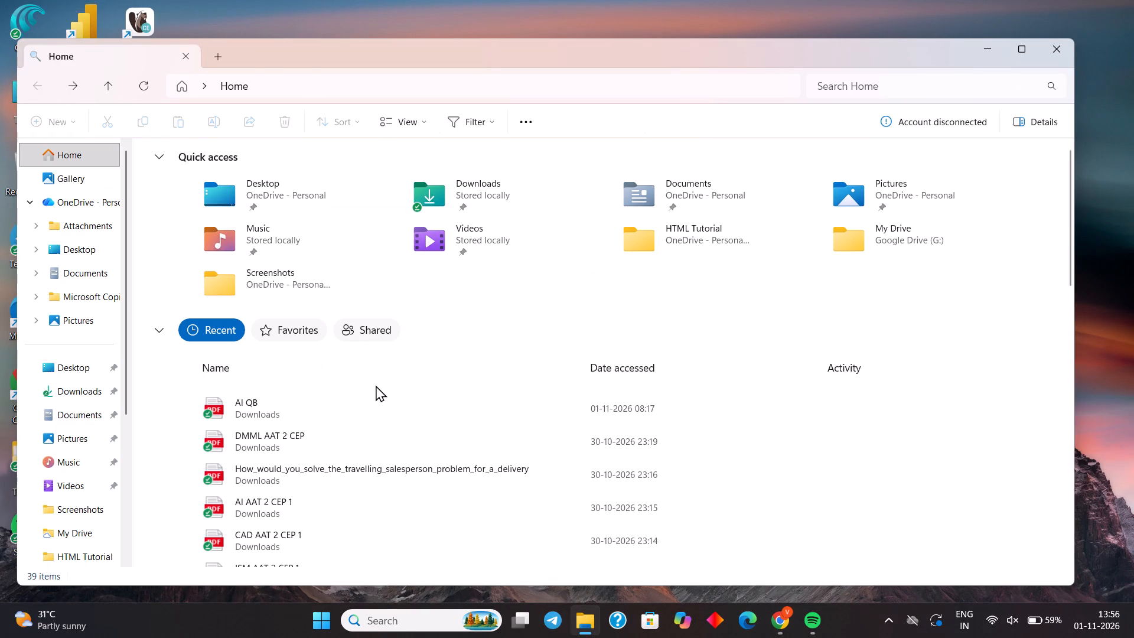
scroll(376, 385, down, 4)
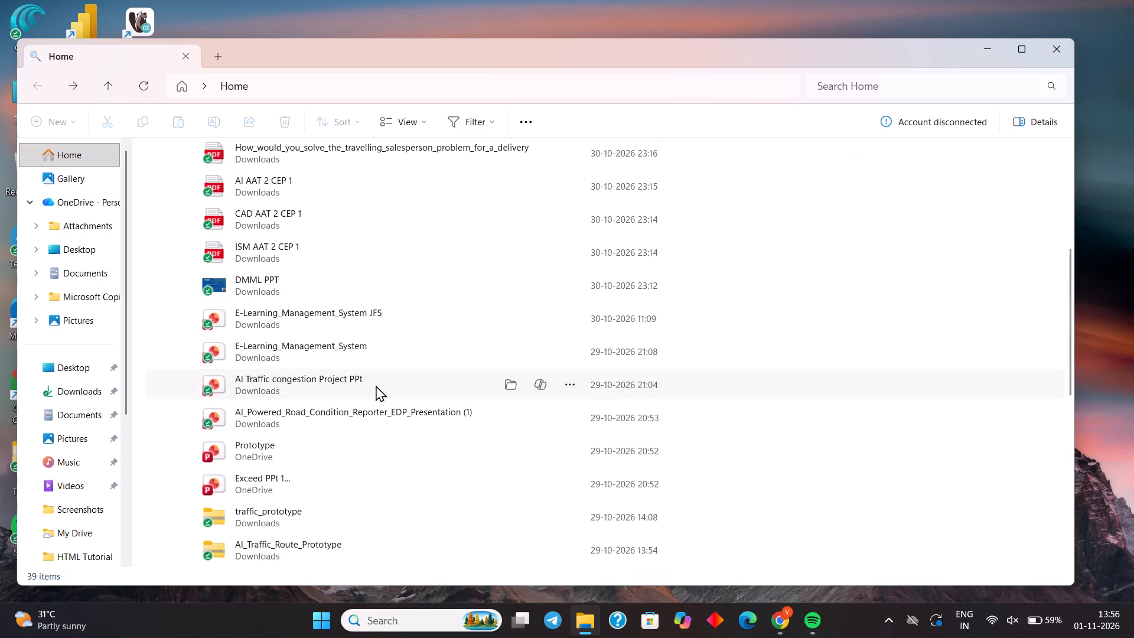
scroll(376, 385, down, 3)
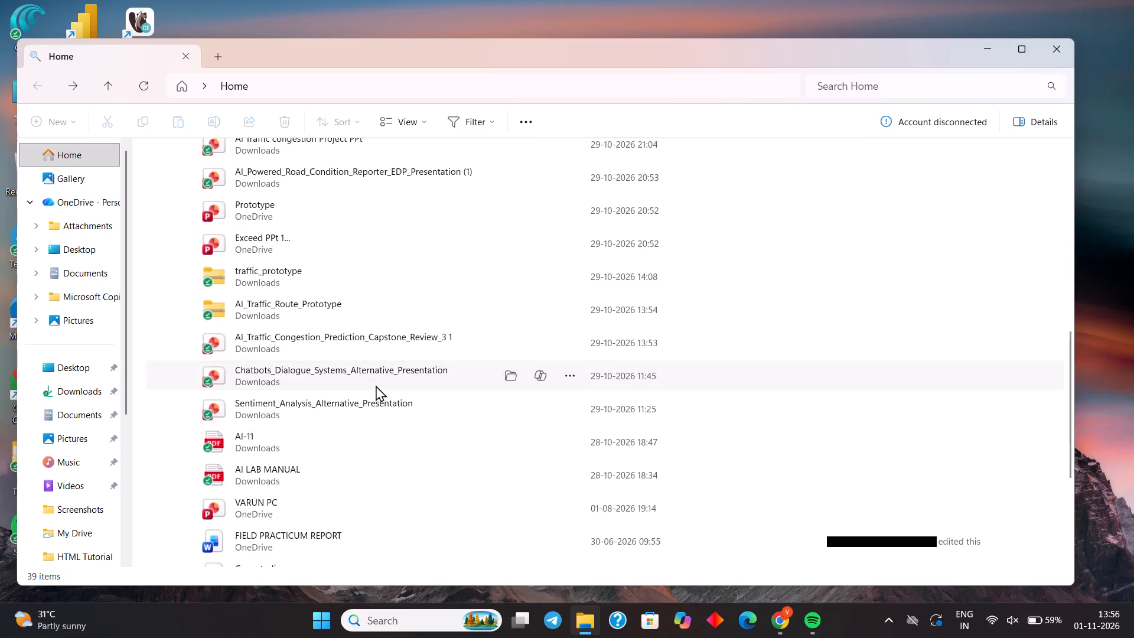
scroll(376, 385, down, 1)
scroll(373, 377, up, 12)
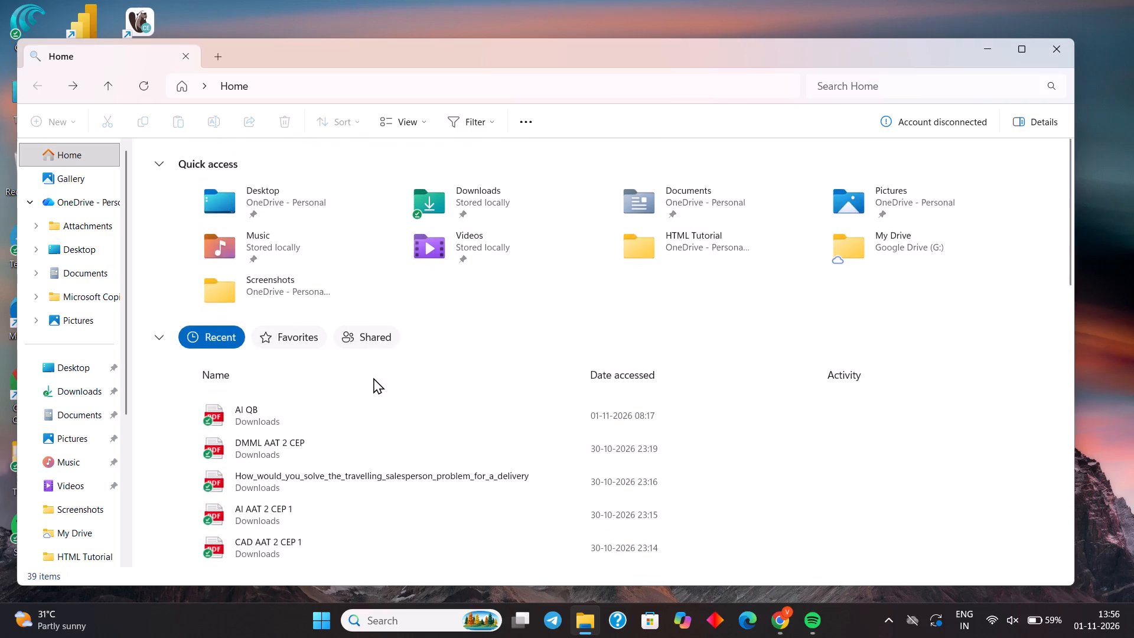
Open the Downloads folder and look through its most recently modified files.
click(89, 388)
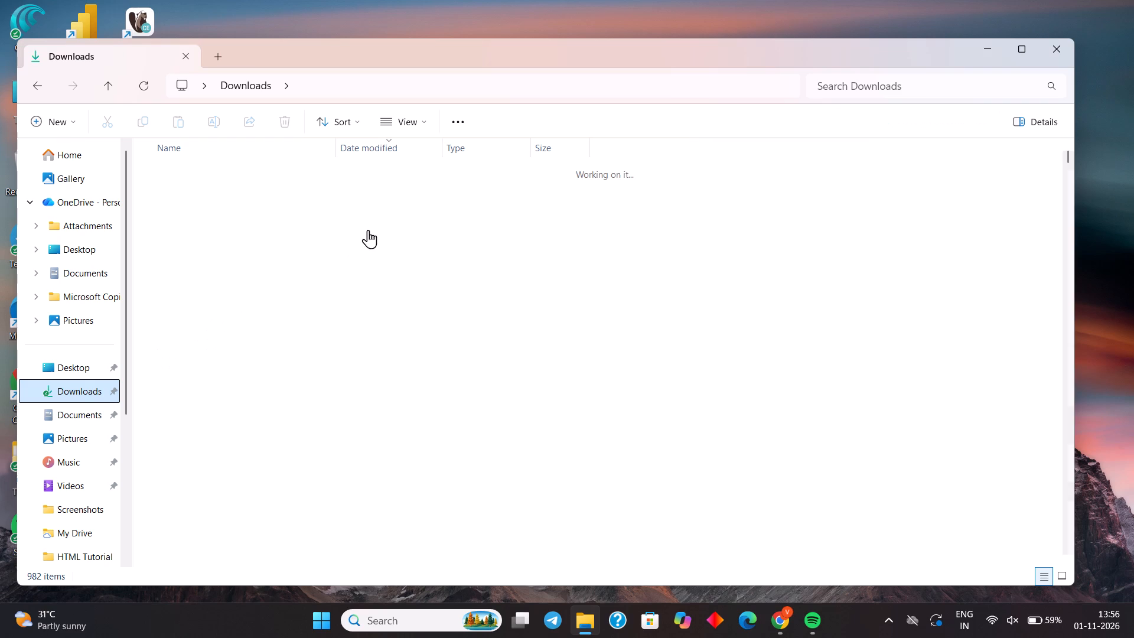
scroll(382, 223, up, 2)
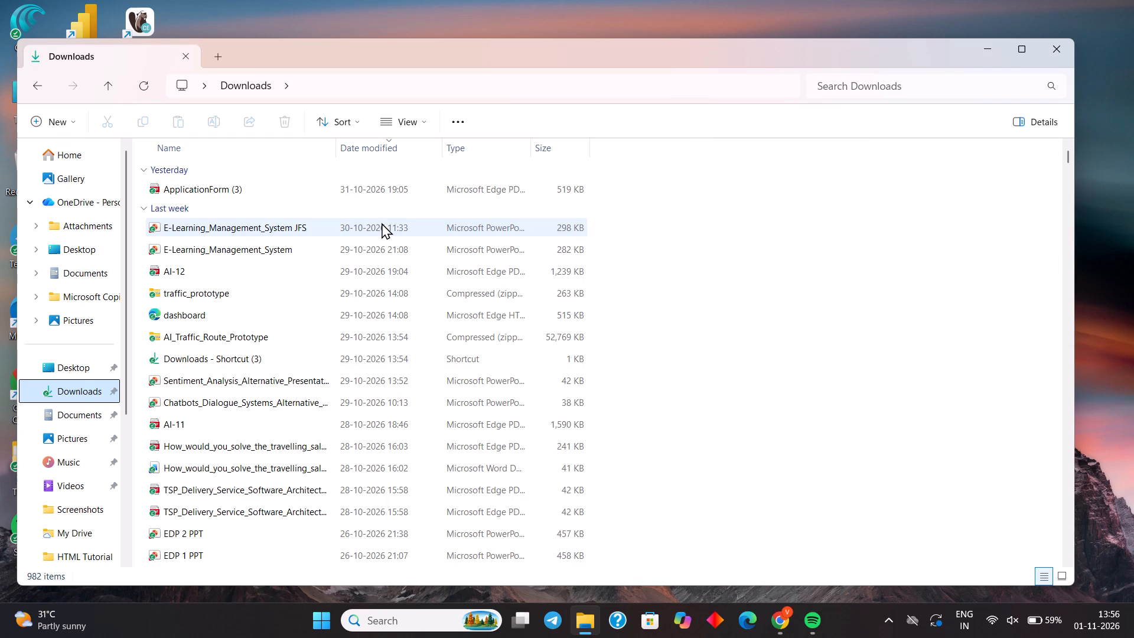
scroll(382, 223, down, 2)
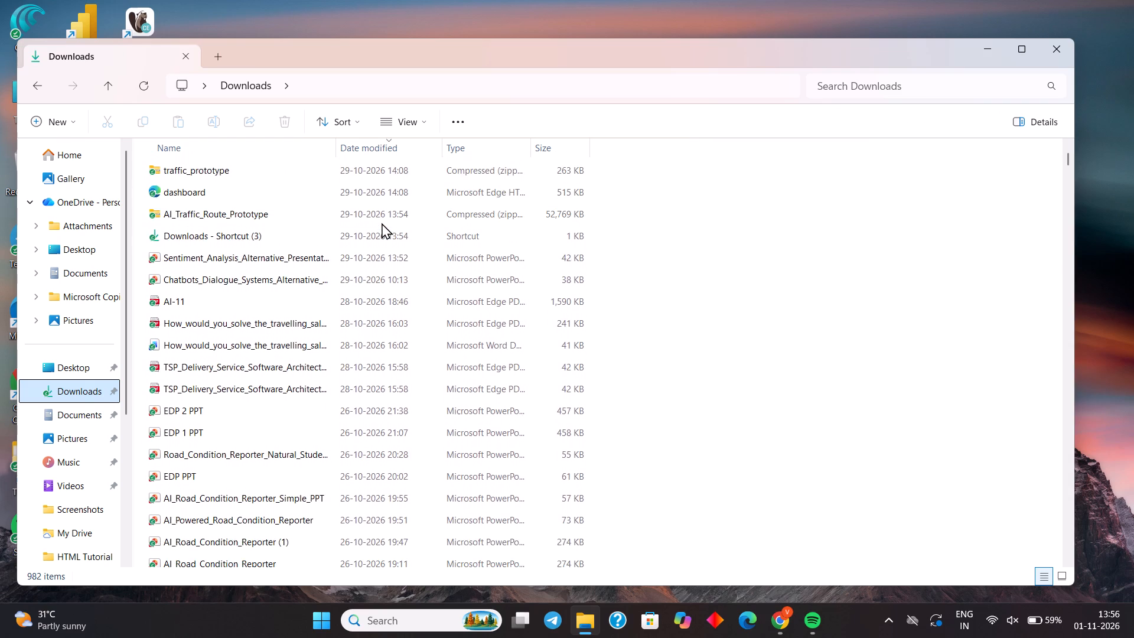
scroll(382, 223, down, 2)
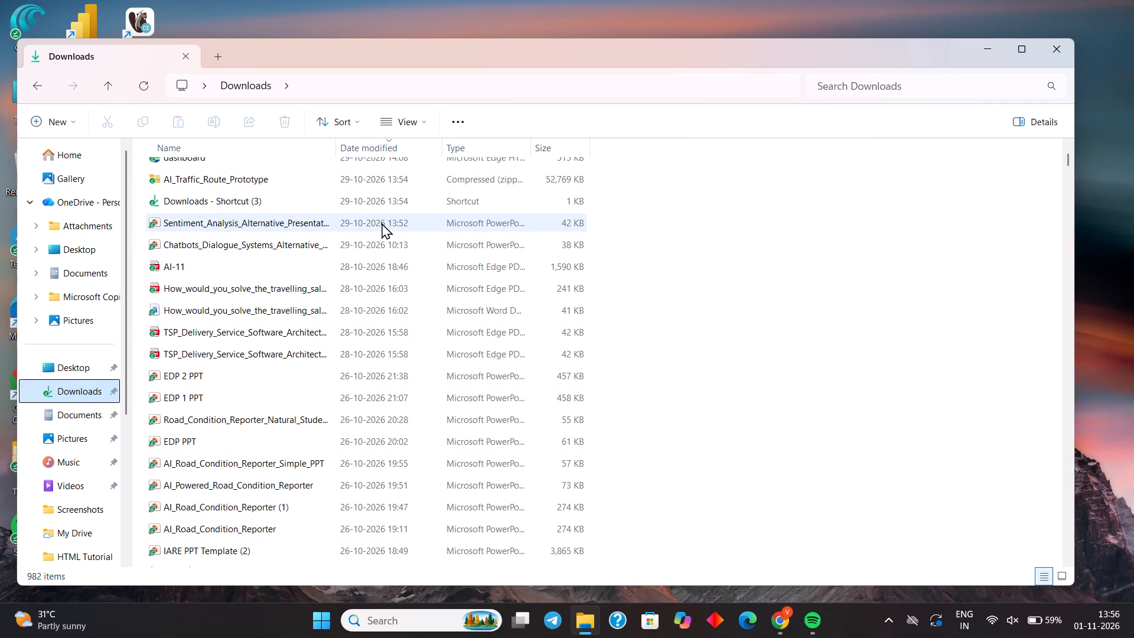
Find the ISM PPT presentation among the older files in the Downloads folder and open it.
scroll(382, 223, down, 2)
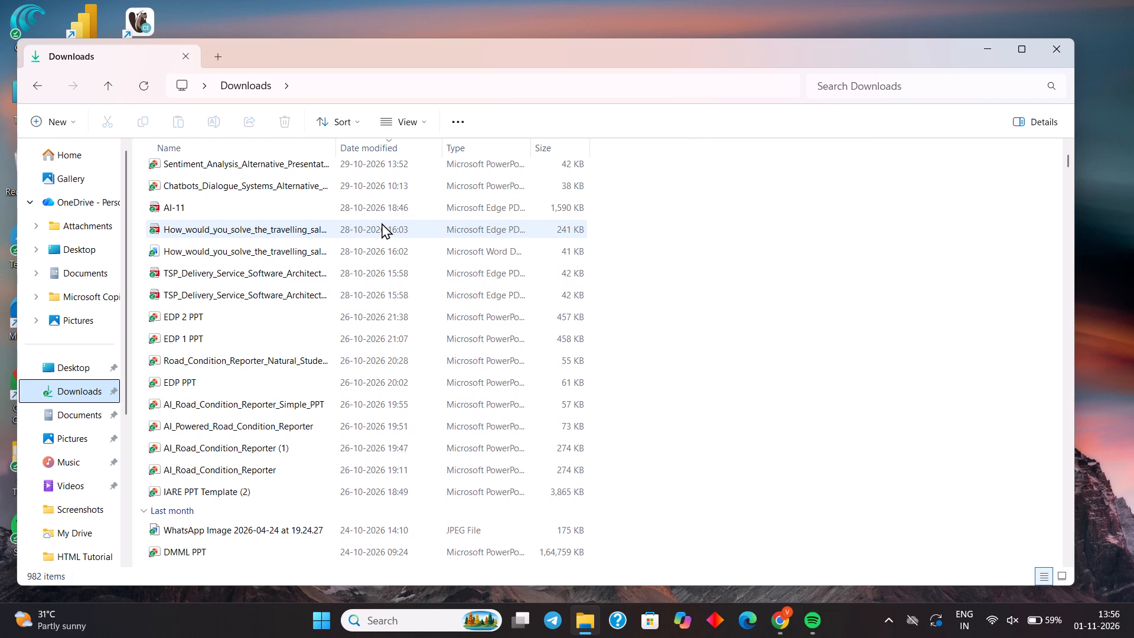
scroll(382, 223, down, 1)
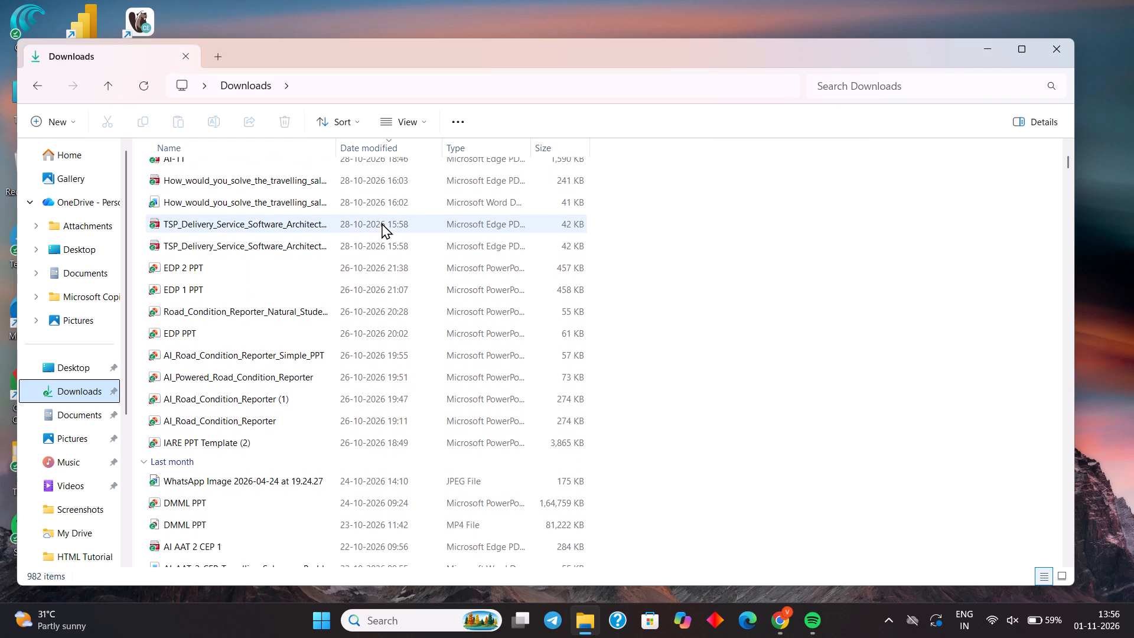
scroll(382, 223, down, 1)
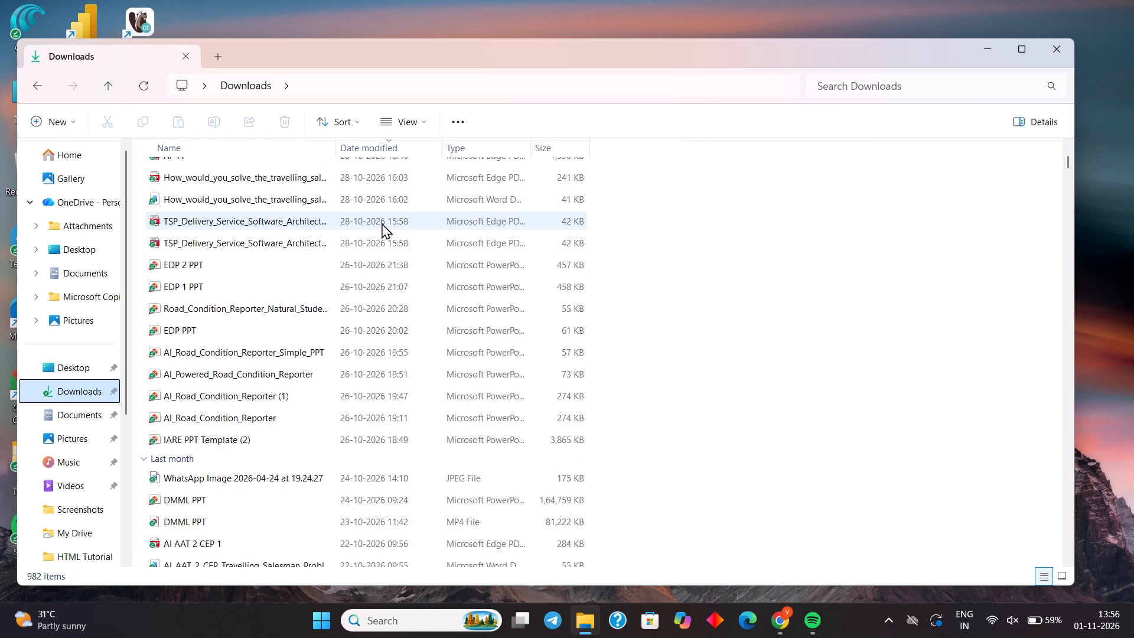
scroll(382, 223, down, 3)
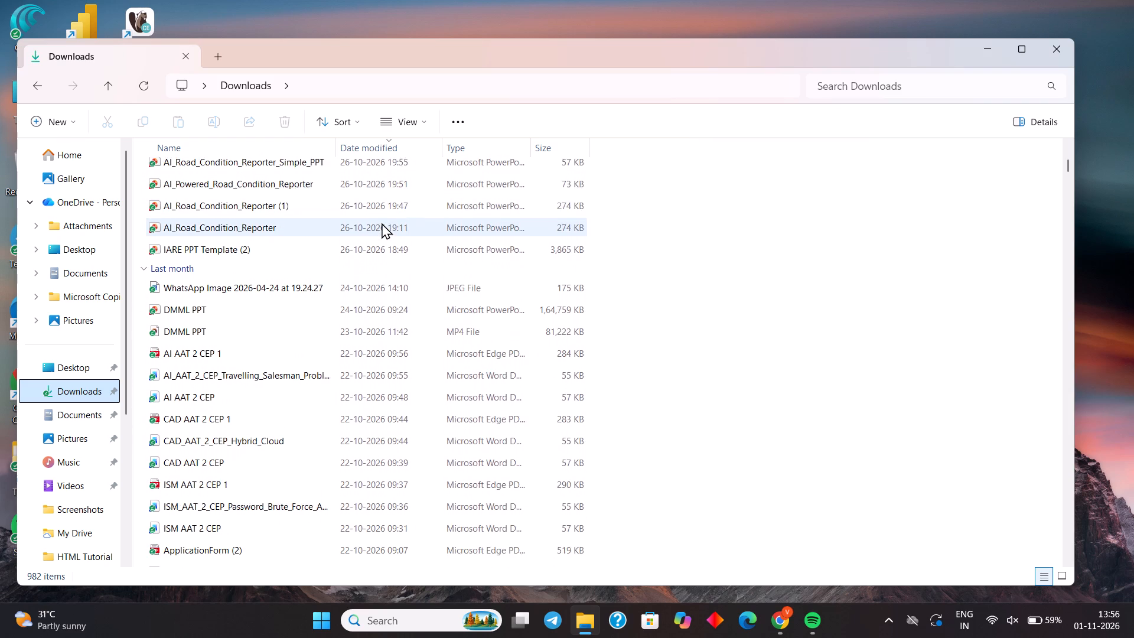
scroll(382, 223, down, 2)
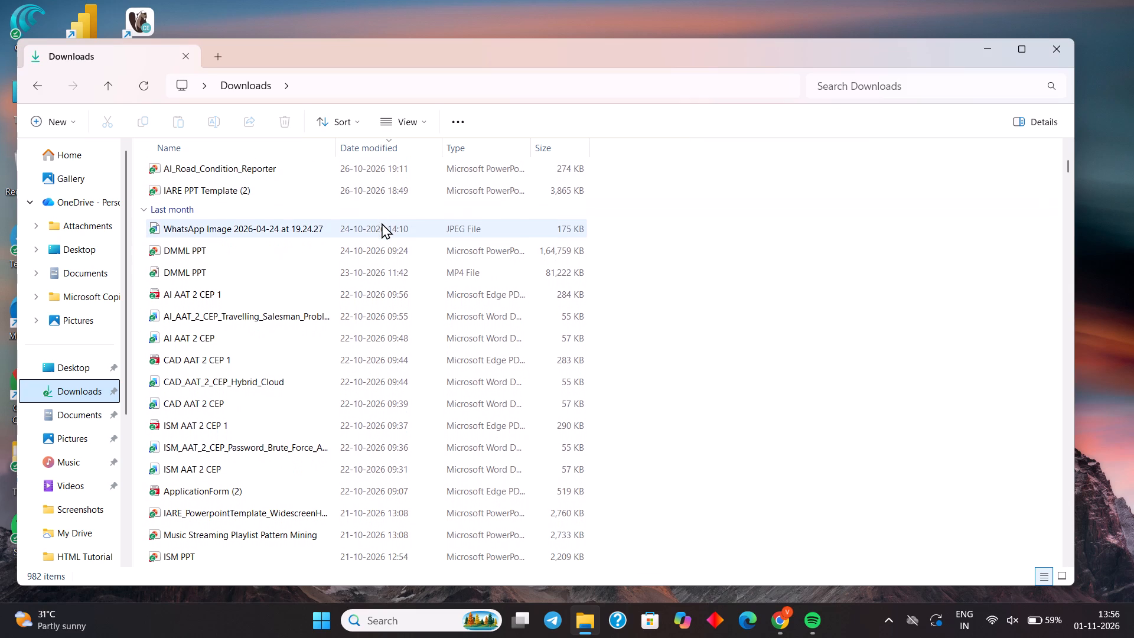
scroll(382, 223, down, 2)
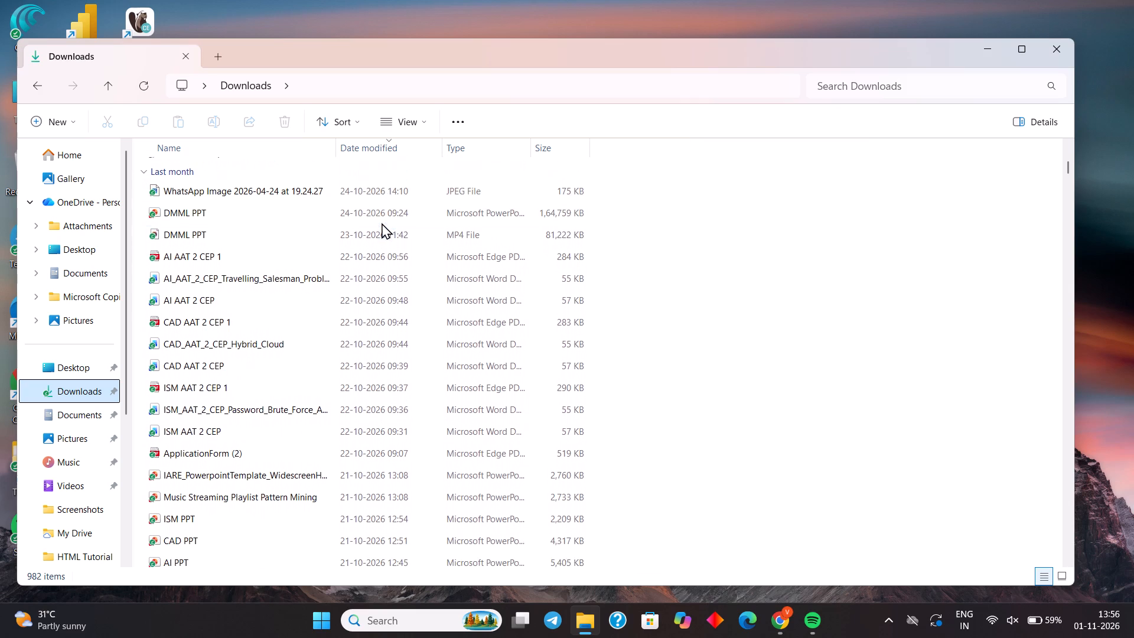
scroll(382, 223, down, 2)
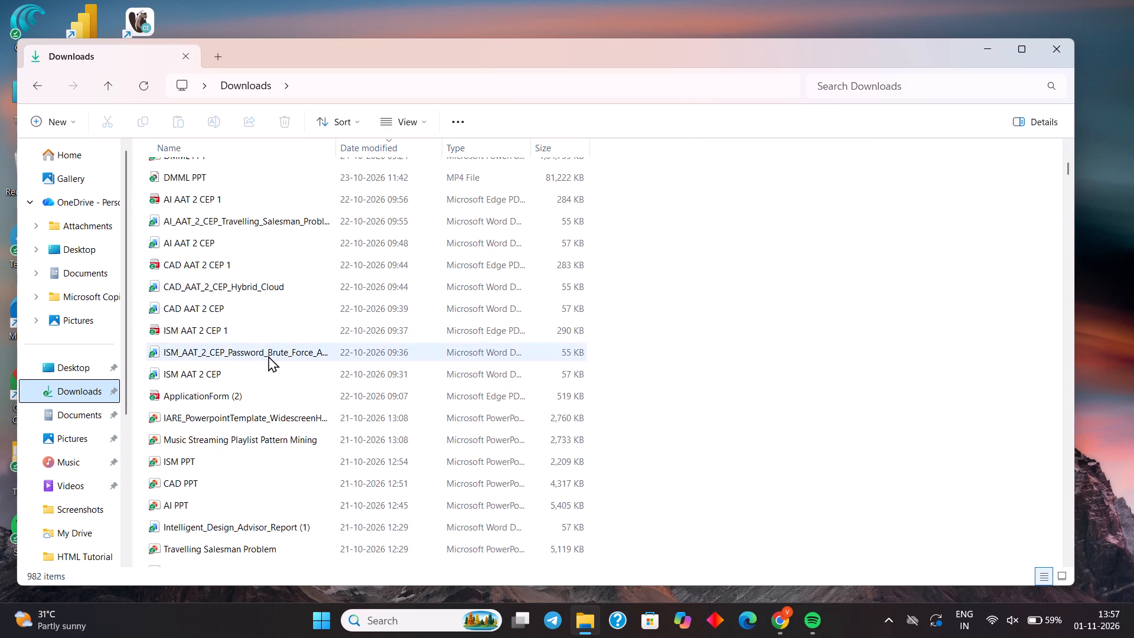
click(204, 456)
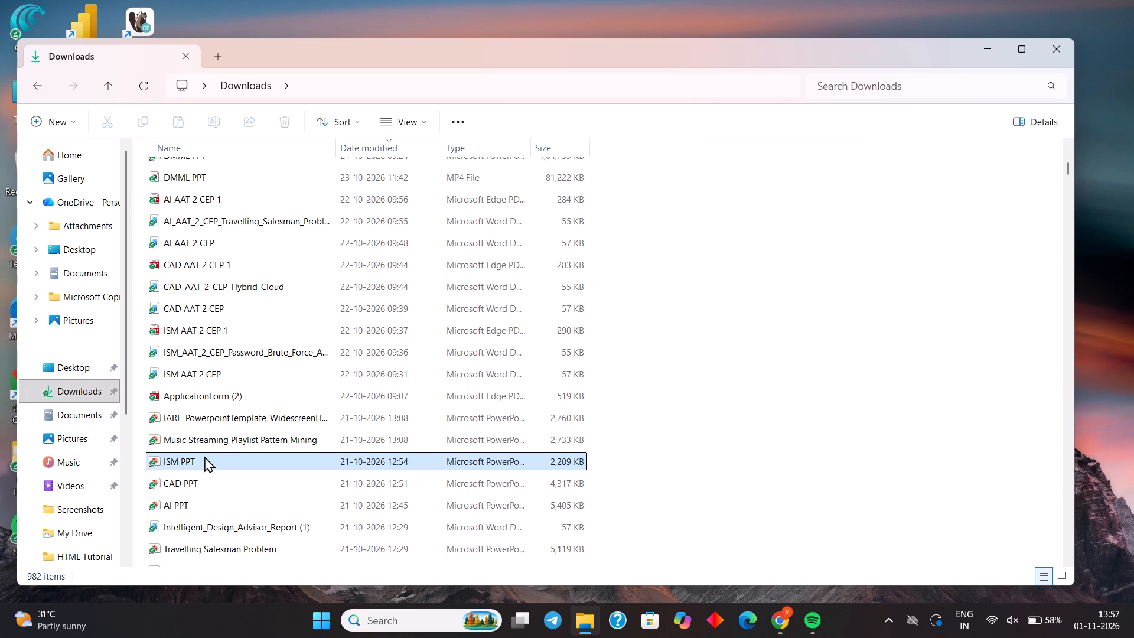
key(Return)
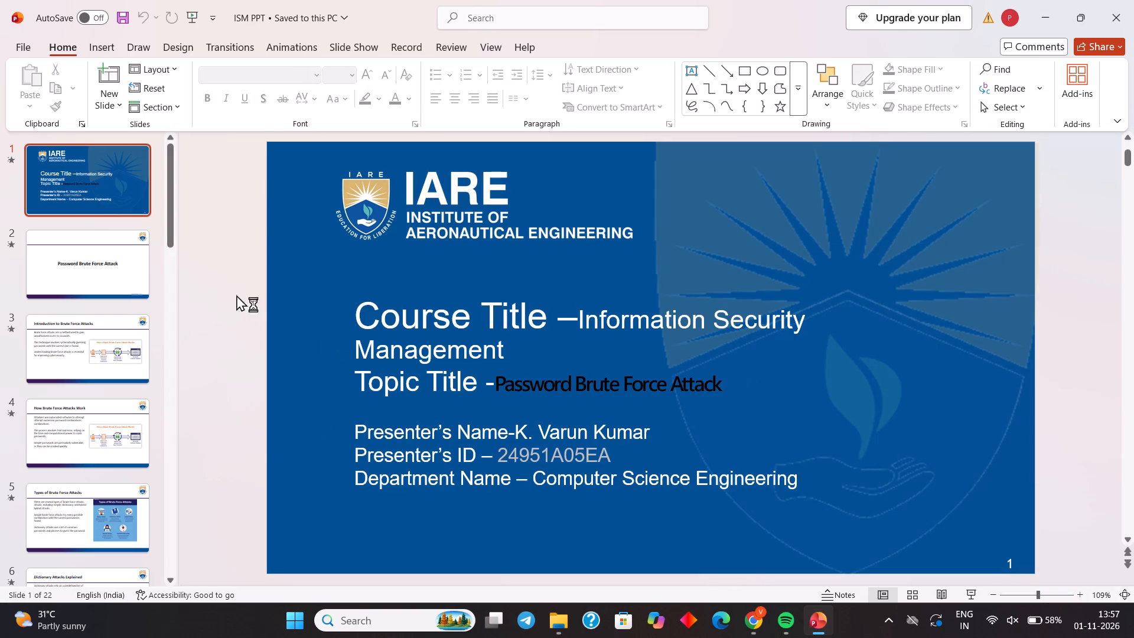
Look at the Password Brute Force Attack slide and return to the title slide.
click(140, 247)
click(118, 174)
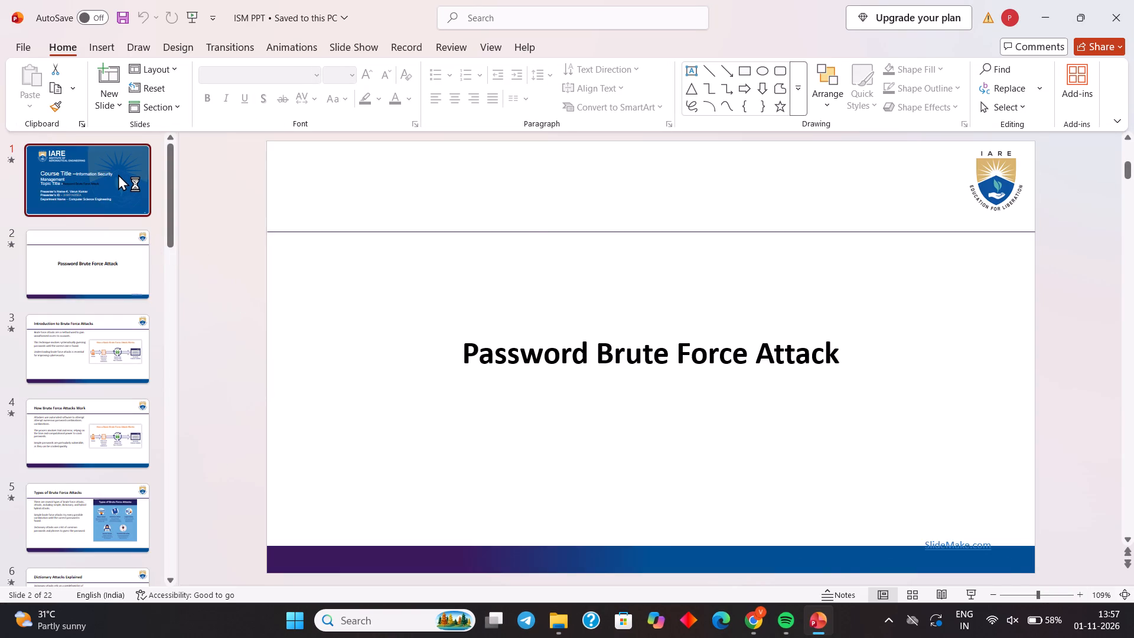
click(118, 280)
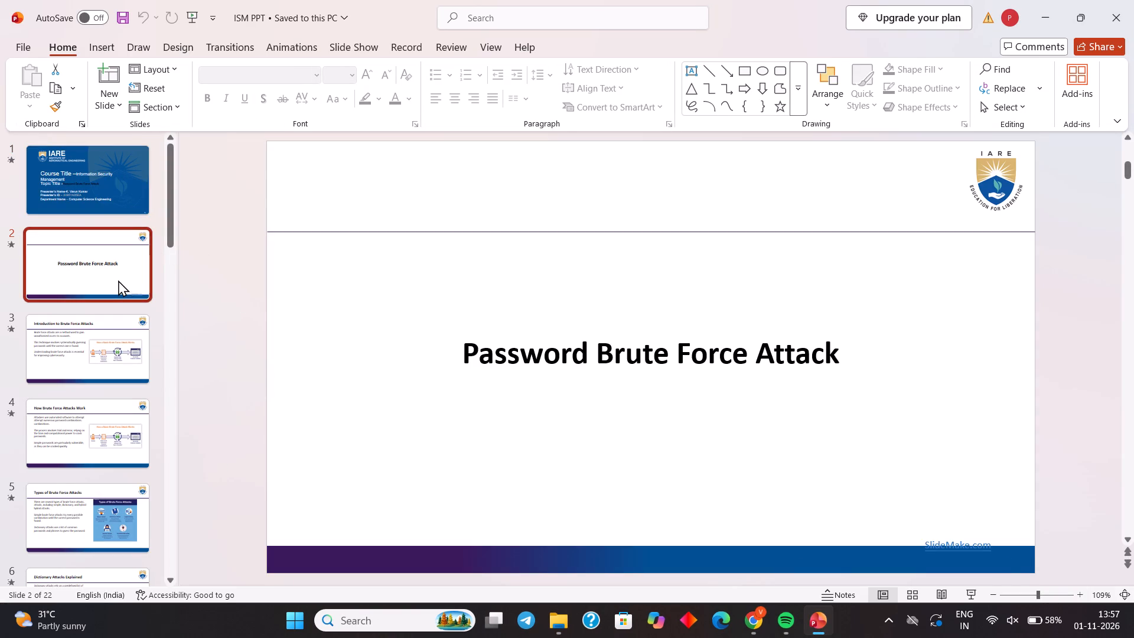
click(144, 180)
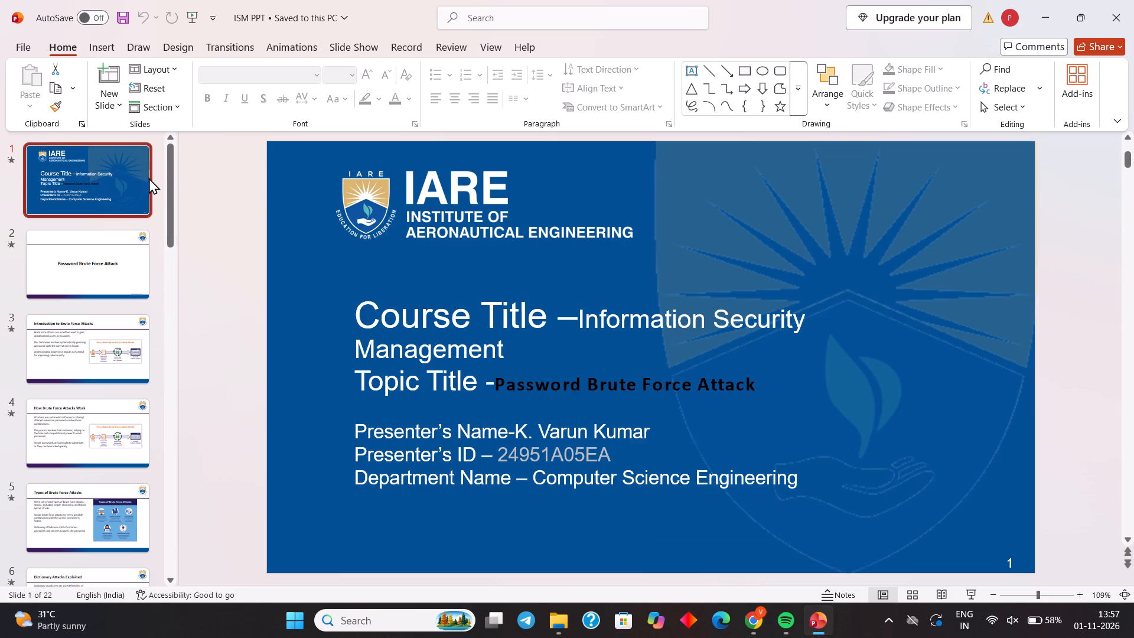
Start recording the slide show from the beginning of the presentation.
click(105, 49)
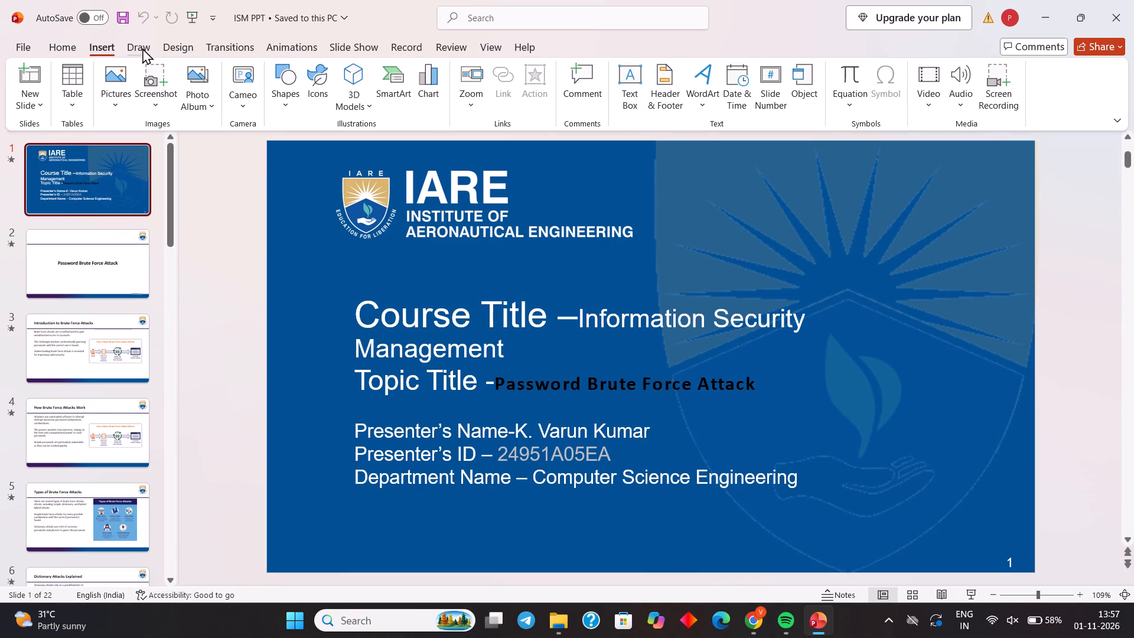
click(142, 48)
click(348, 47)
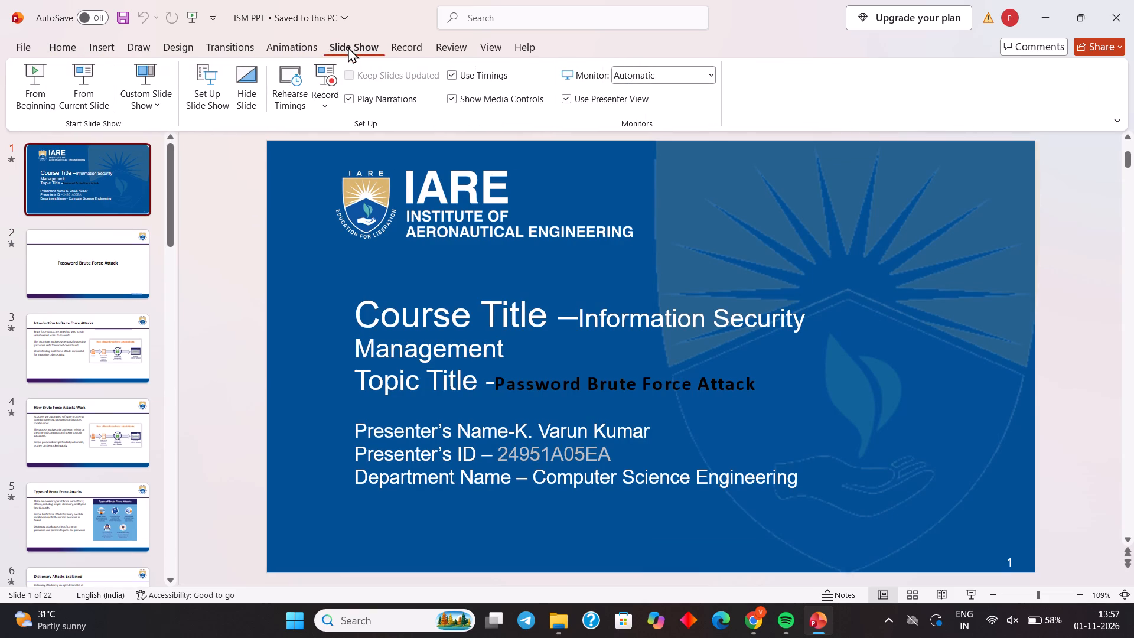
click(336, 99)
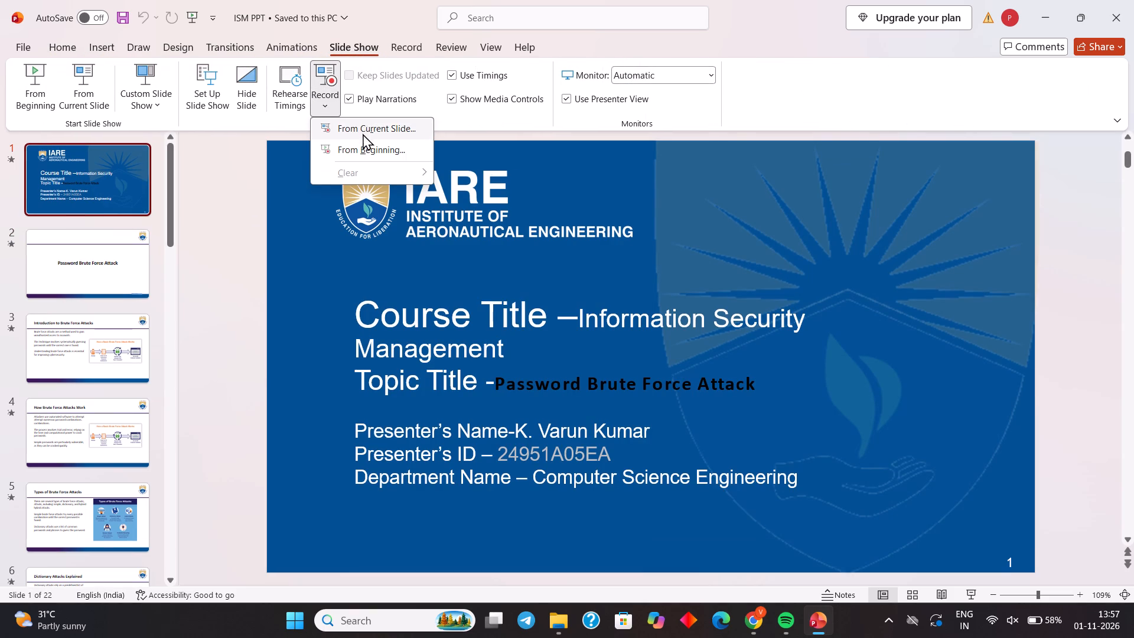
click(364, 147)
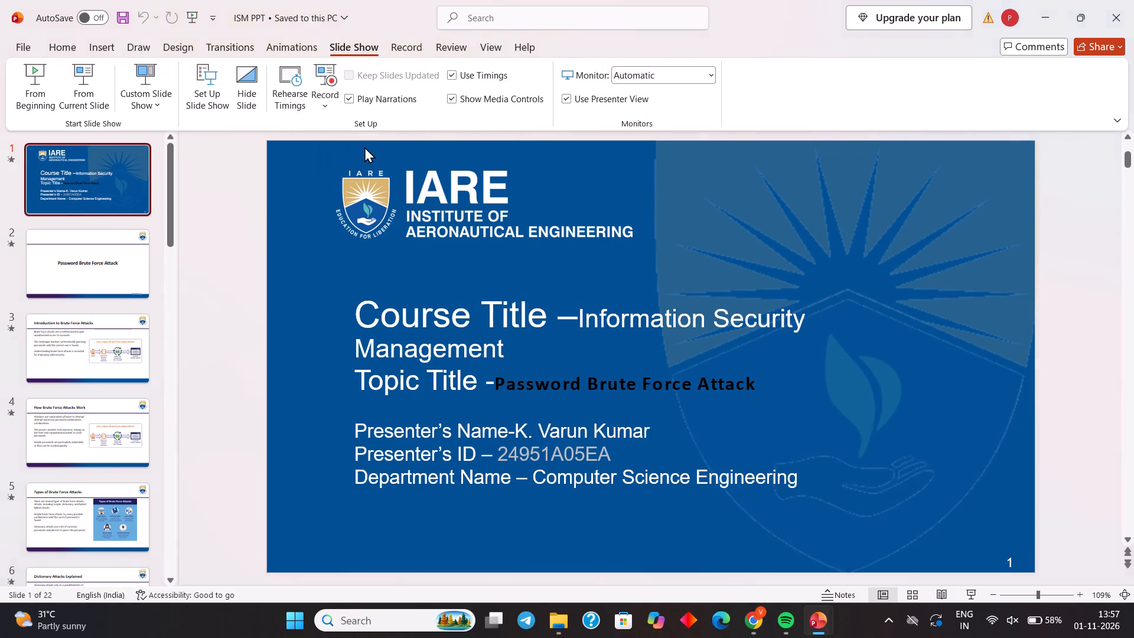
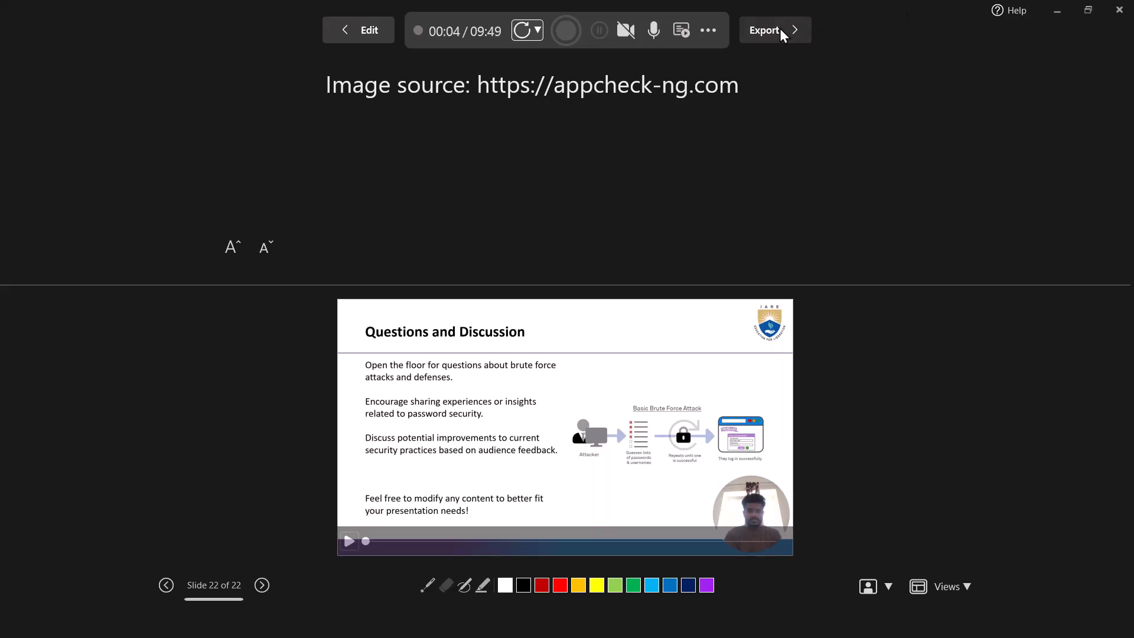
Proceed to exporting the recorded presentation as a video and open the video's file name for editing.
click(780, 27)
click(281, 417)
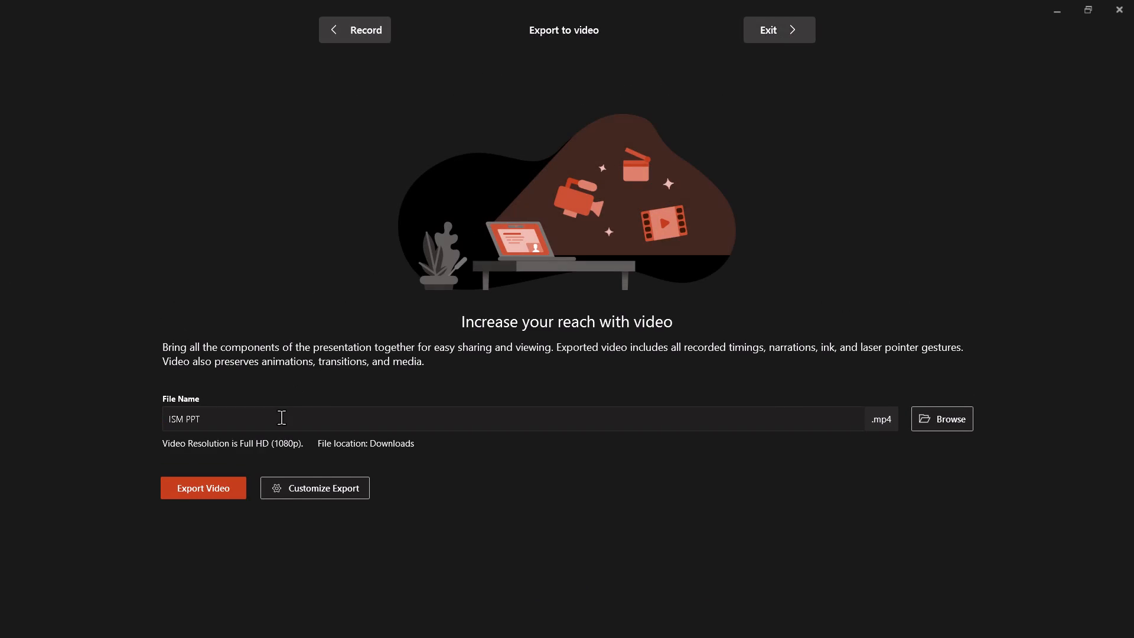
Customize the export to Standard (480p) quality and export the presentation as the MPEG-4 video ISM PPT in the Downloads folder.
click(295, 487)
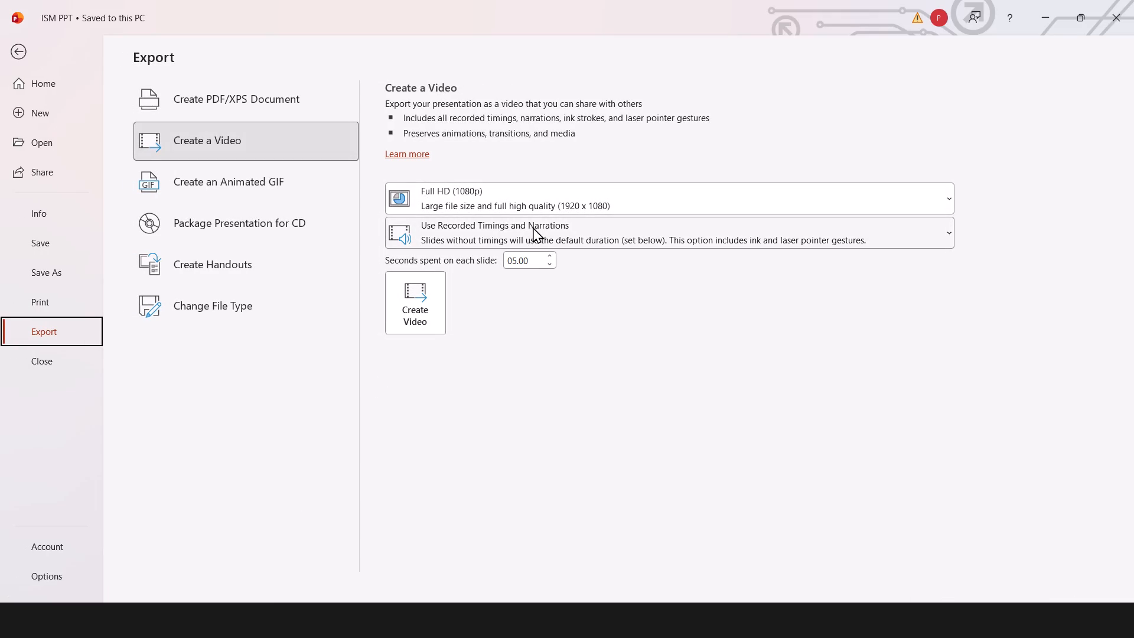
click(543, 196)
click(484, 334)
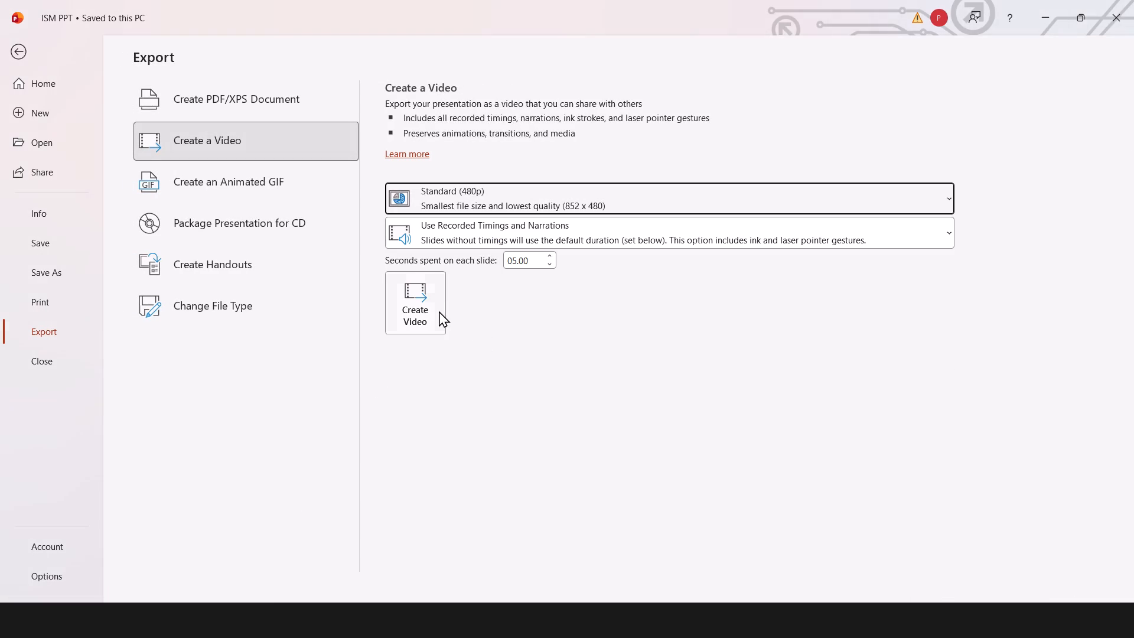
click(429, 305)
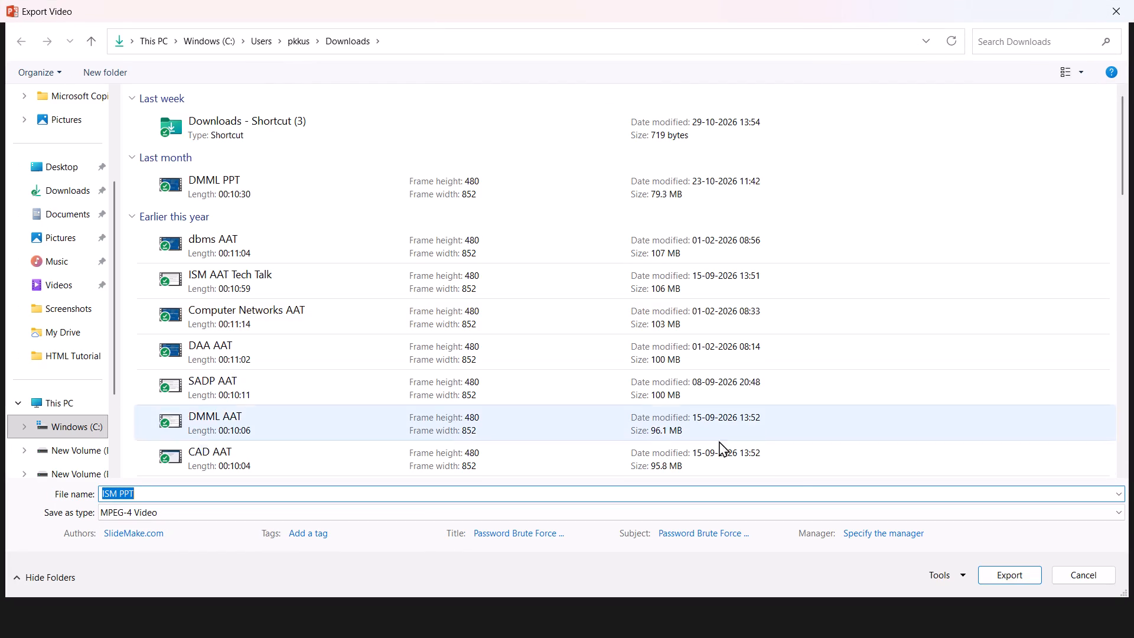
click(988, 568)
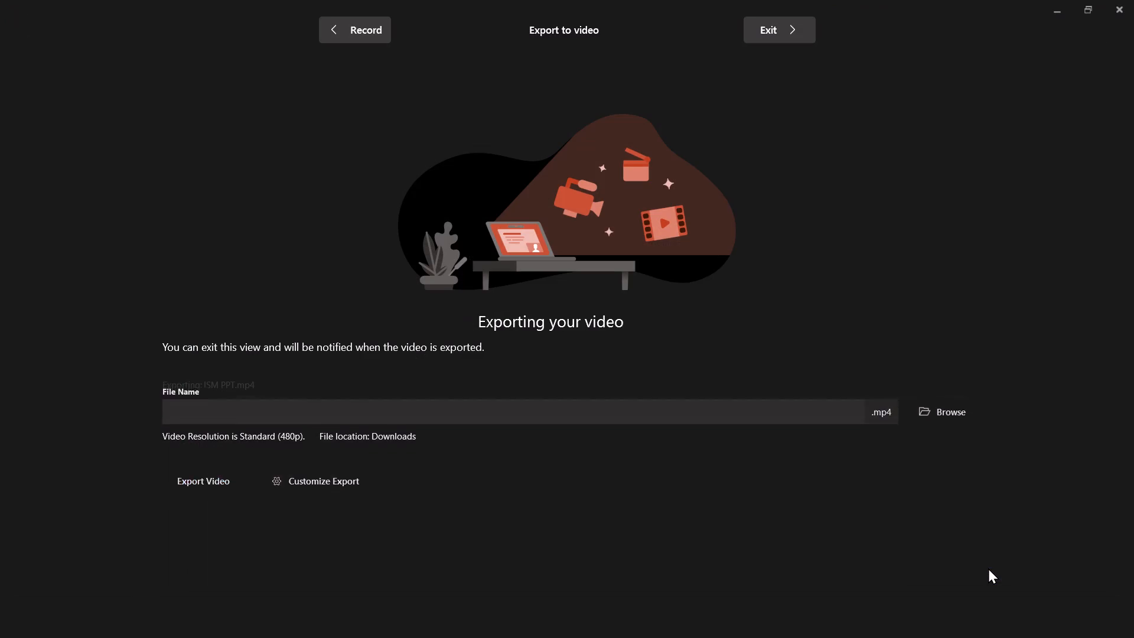
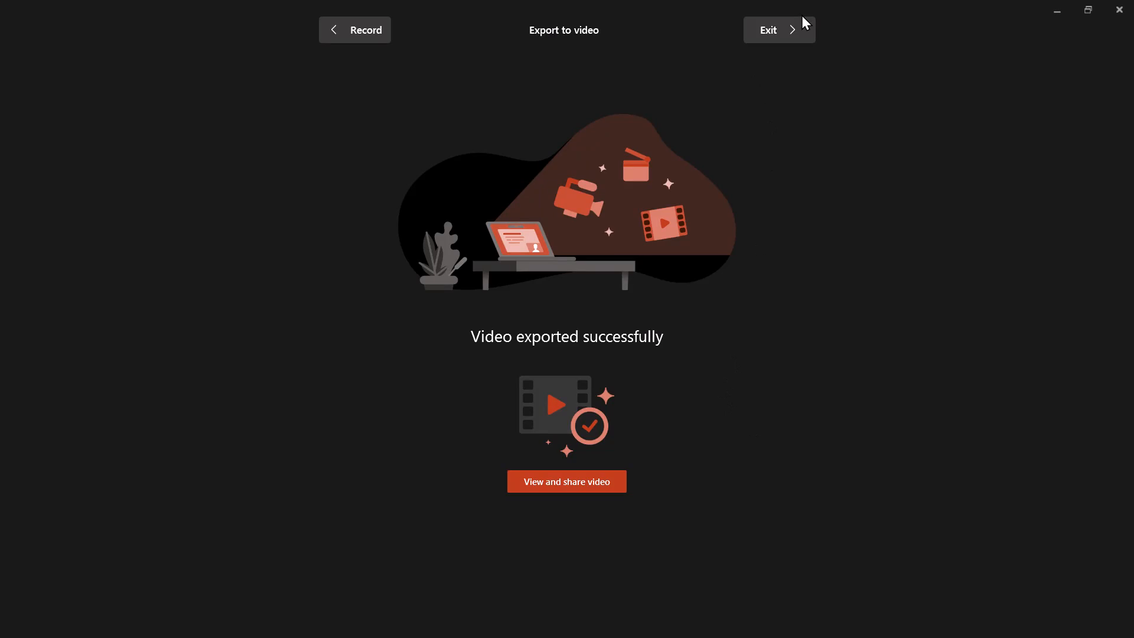
Leave the video export view and check several slides of the ISM PPT presentation, including the Introduction to Brute Force Attacks slide.
click(792, 27)
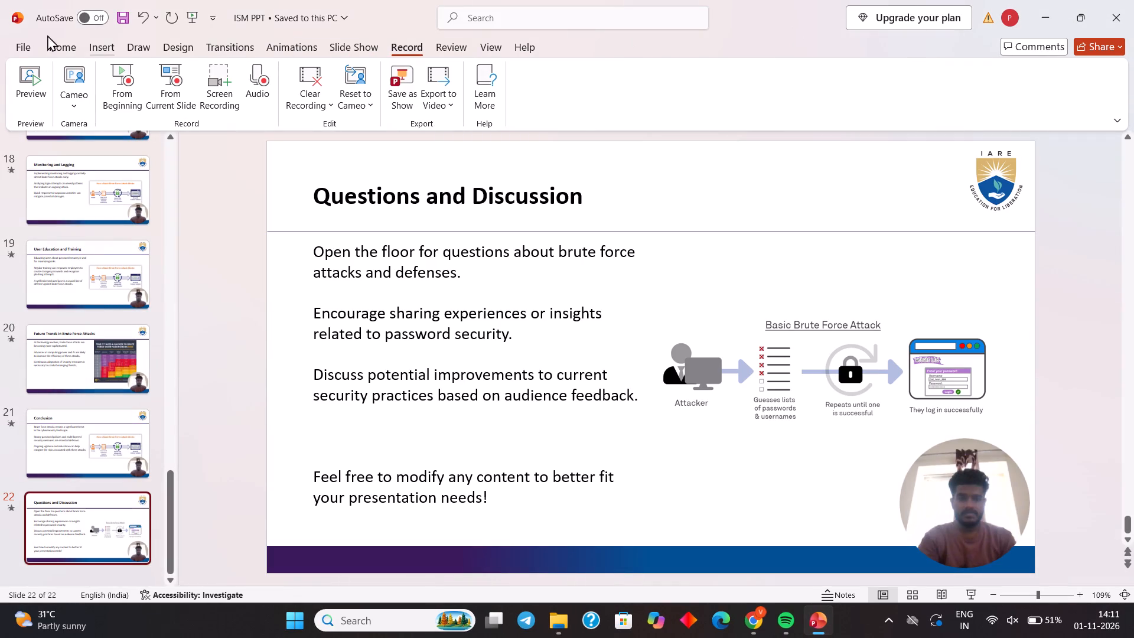
click(103, 206)
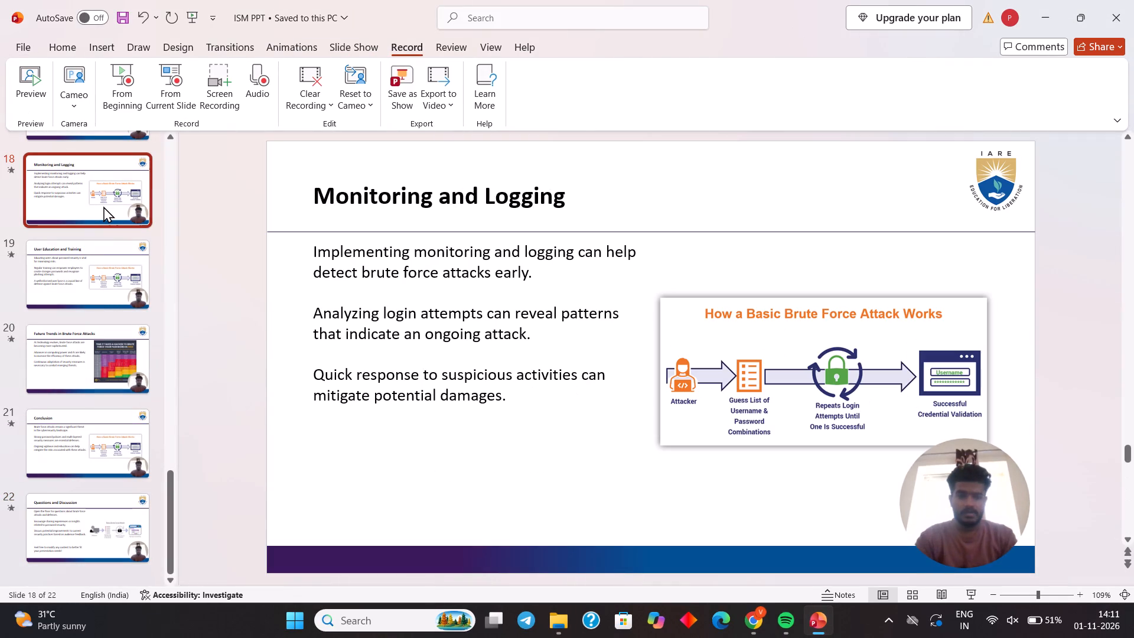
scroll(103, 206, up, 8)
click(103, 206)
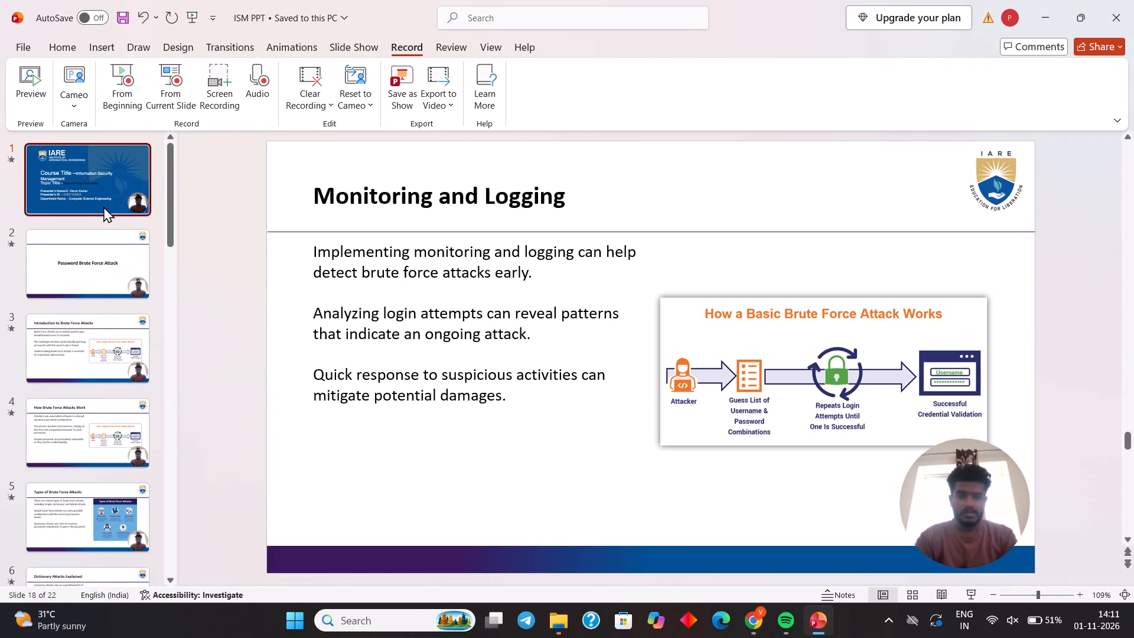
click(105, 257)
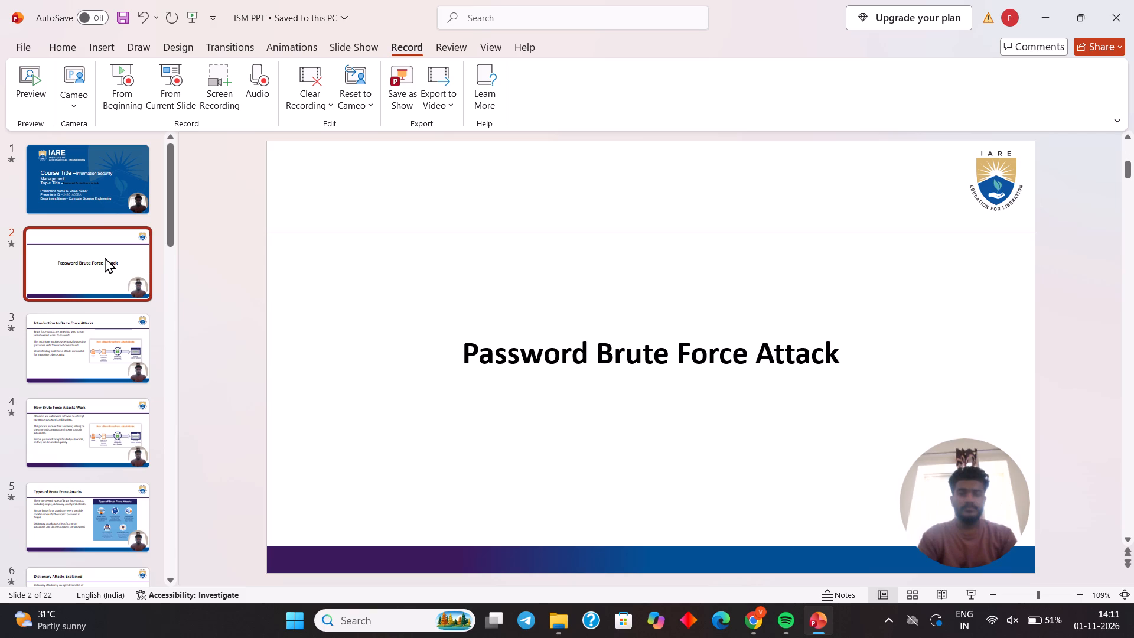
click(108, 357)
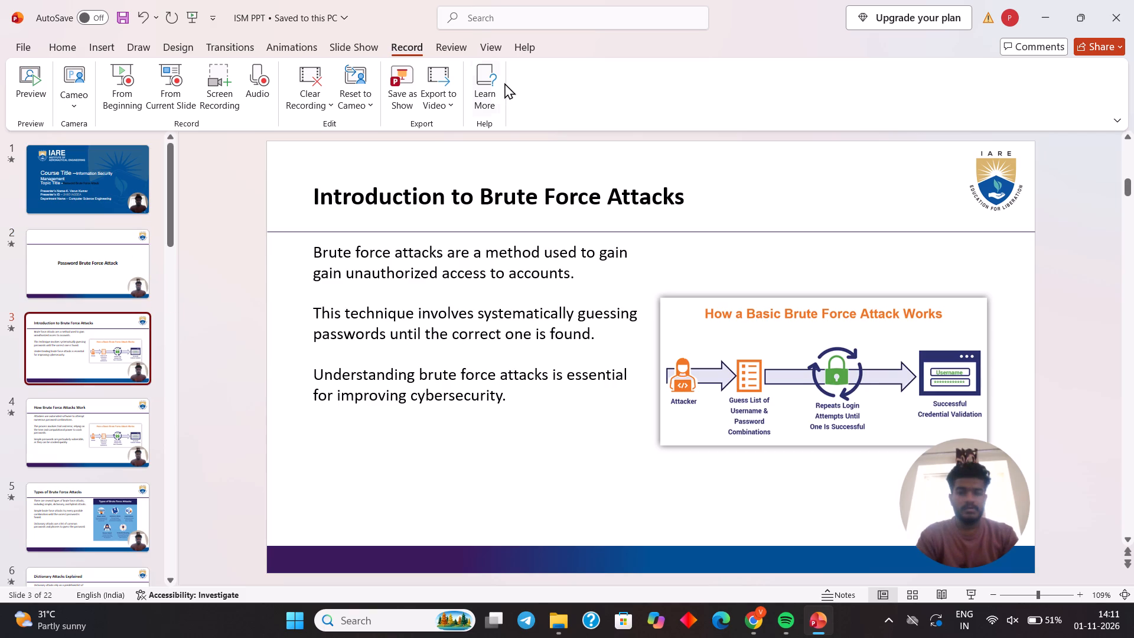
Close the ISM PPT presentation, saving its changes in the Downloads folder.
click(1126, 1)
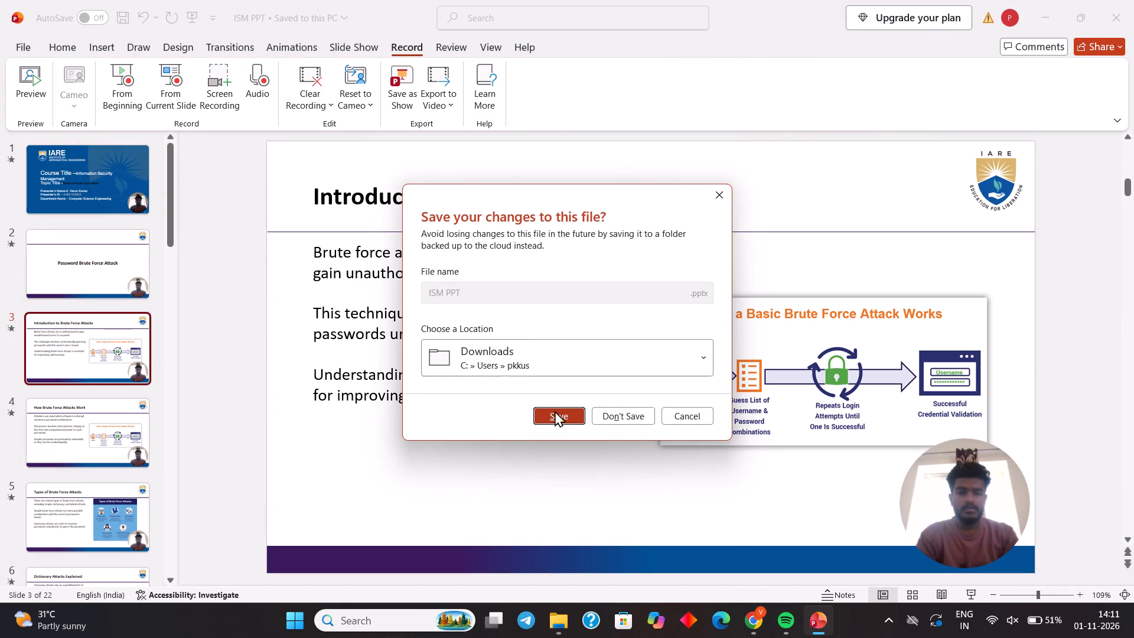
click(556, 417)
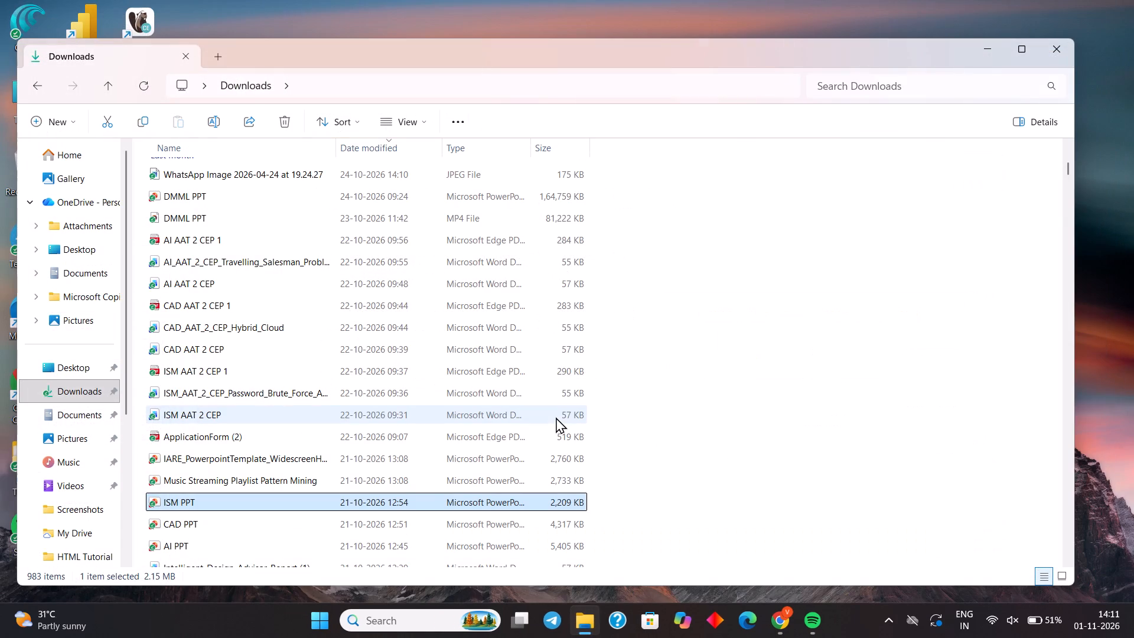
Find the CAD PPT presentation among the files in the Downloads folder and open it.
scroll(355, 336, up, 16)
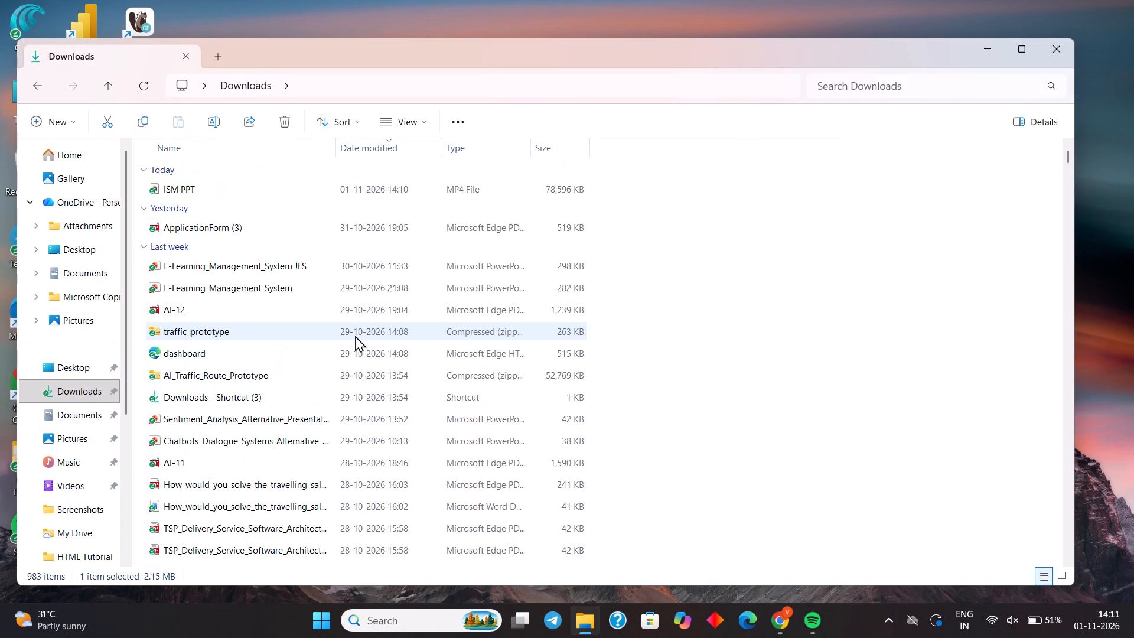
scroll(355, 336, up, 9)
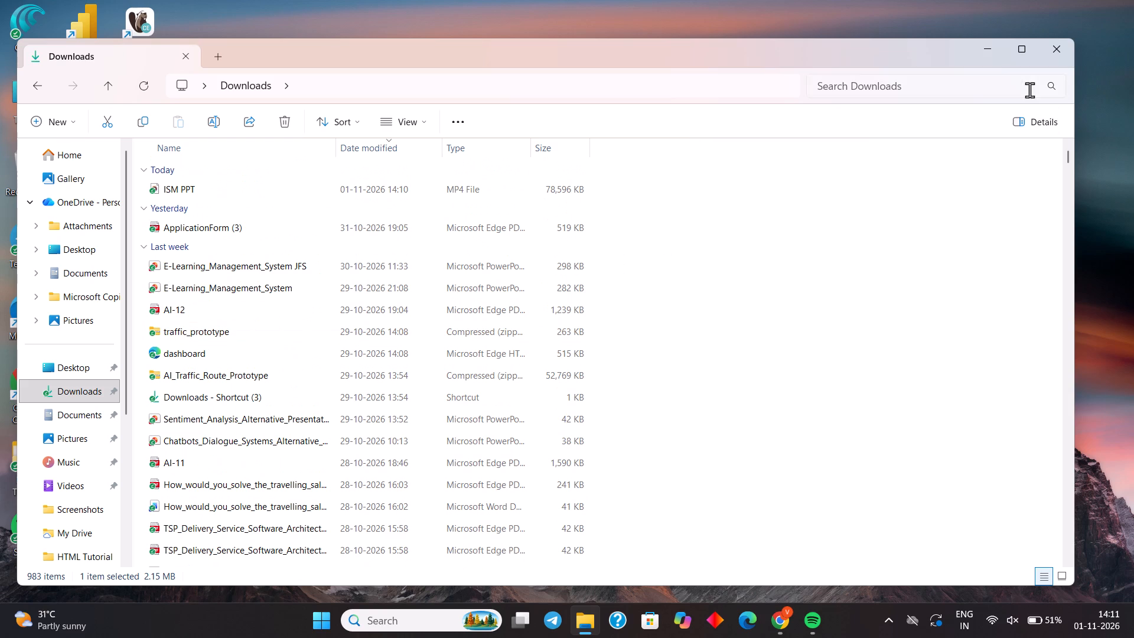
scroll(397, 394, down, 3)
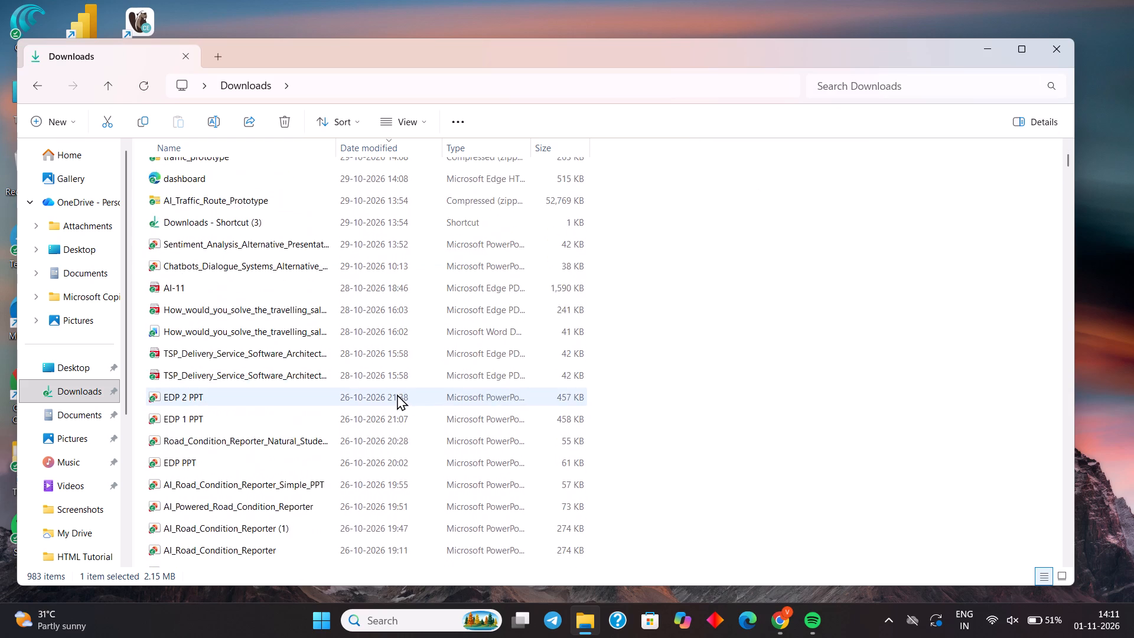
scroll(397, 394, down, 5)
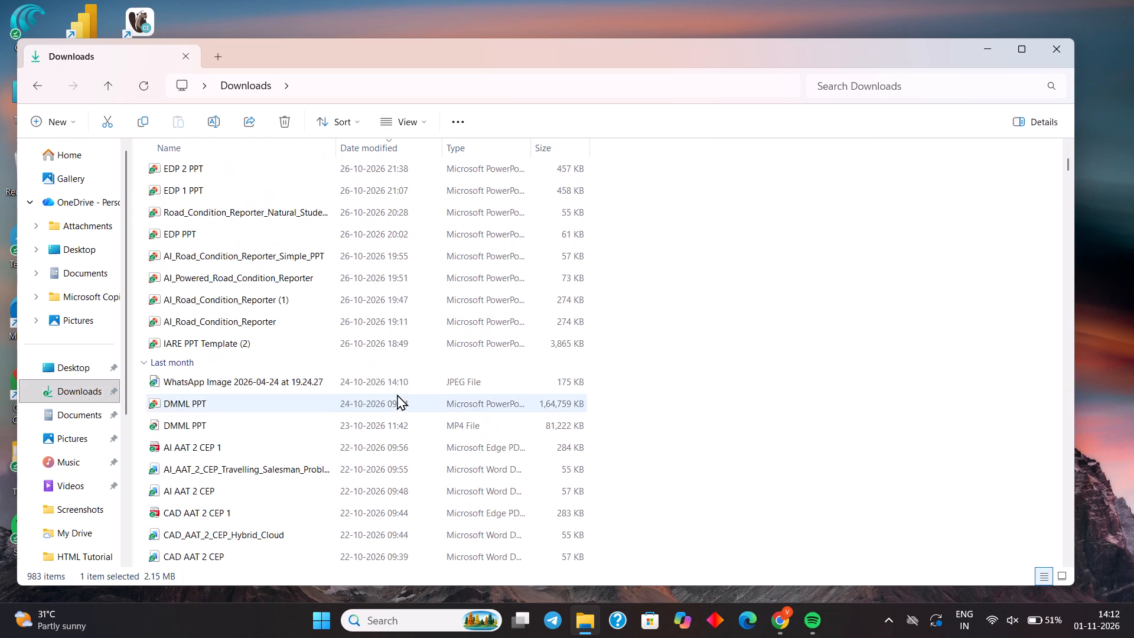
scroll(397, 394, down, 3)
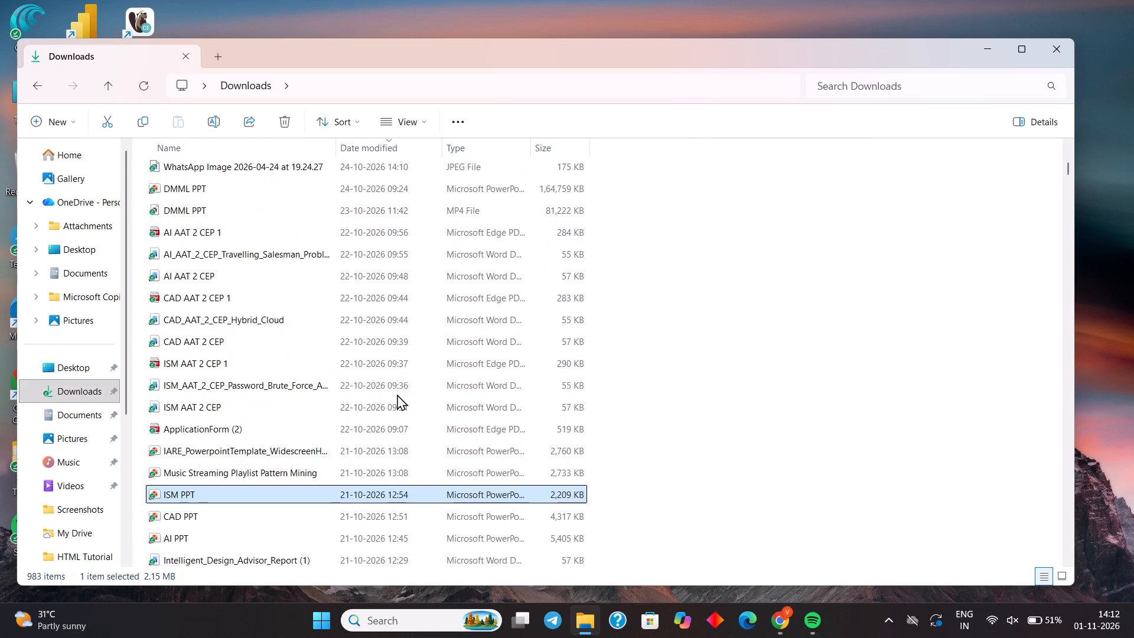
scroll(397, 394, down, 1)
click(282, 477)
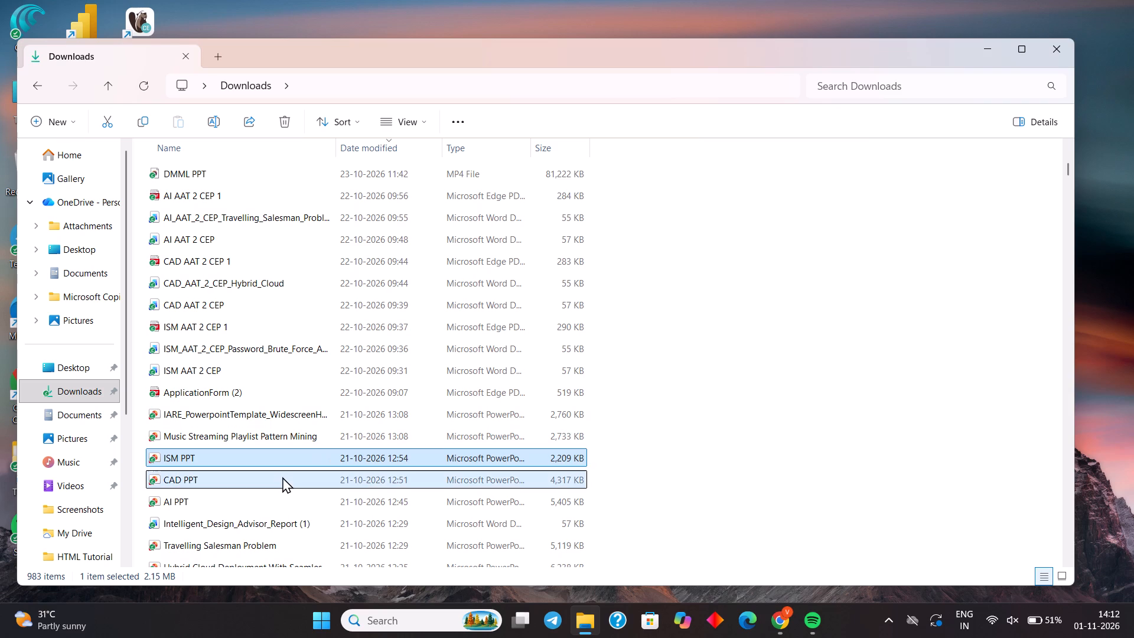
key(Return)
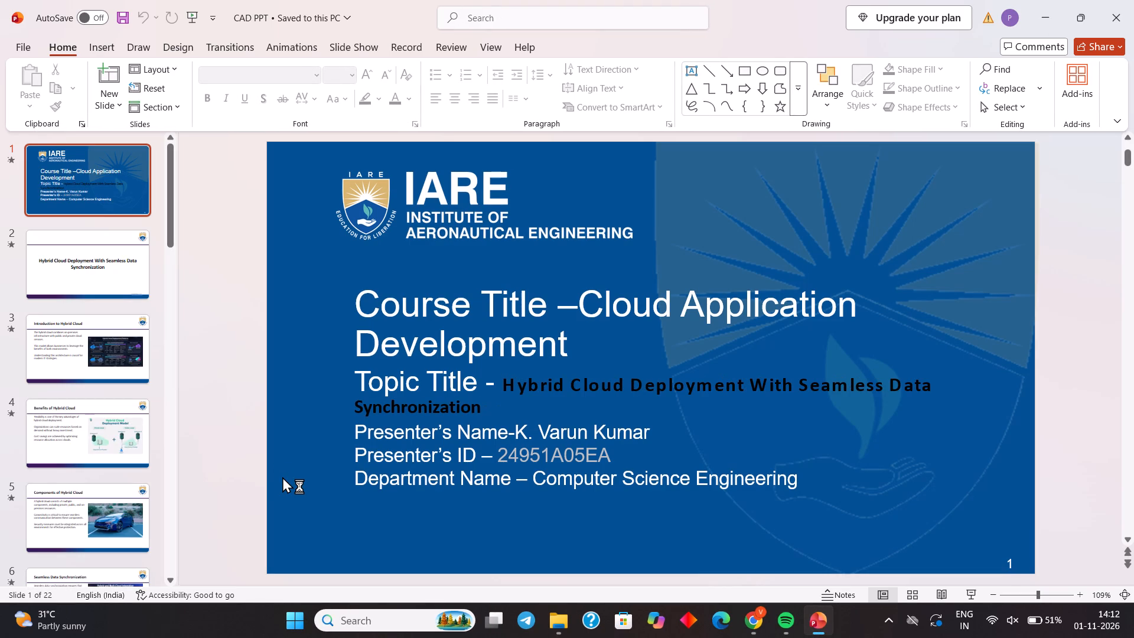
Look over the first slides of the CAD PPT presentation and return to its title slide.
click(92, 287)
click(127, 389)
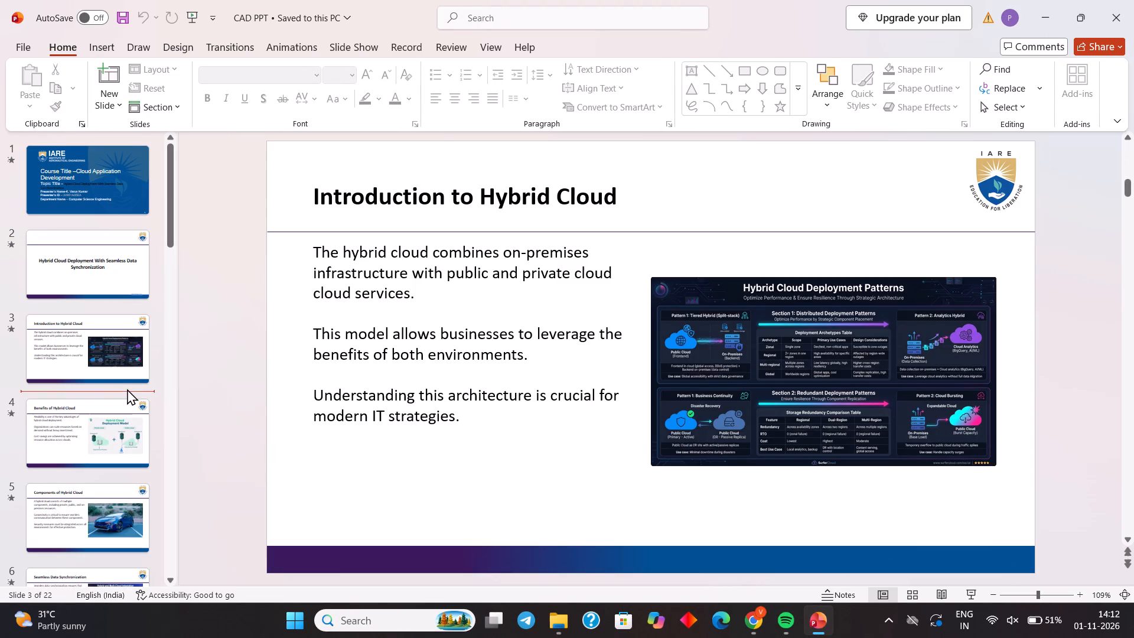
click(120, 171)
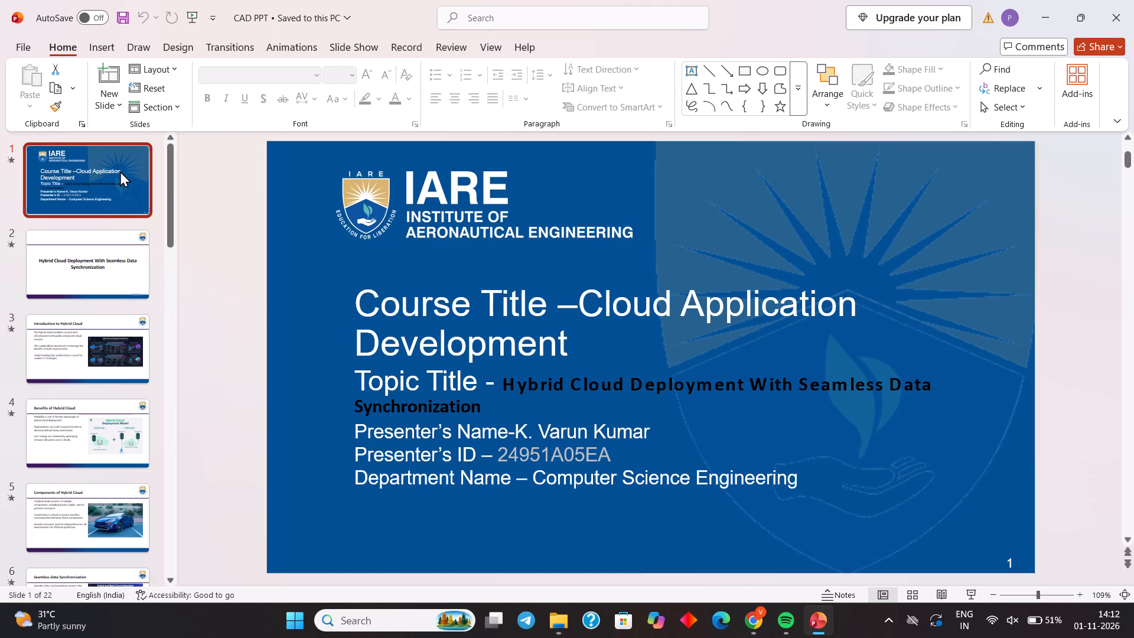
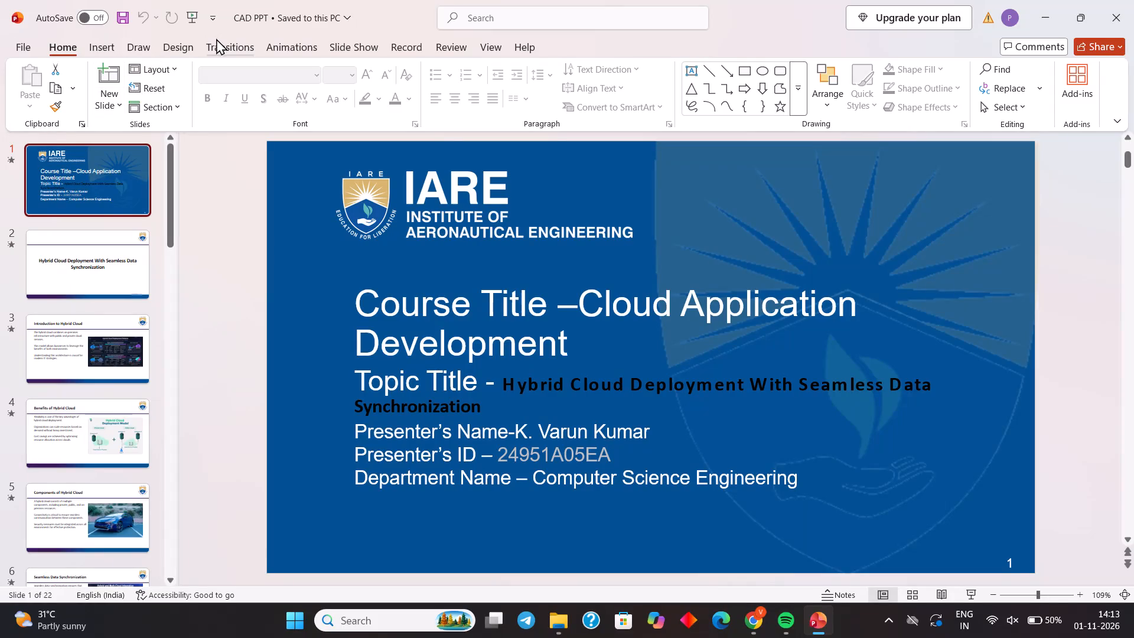
Open the slide show recording of the CAD PPT presentation, set to record from the beginning.
click(345, 45)
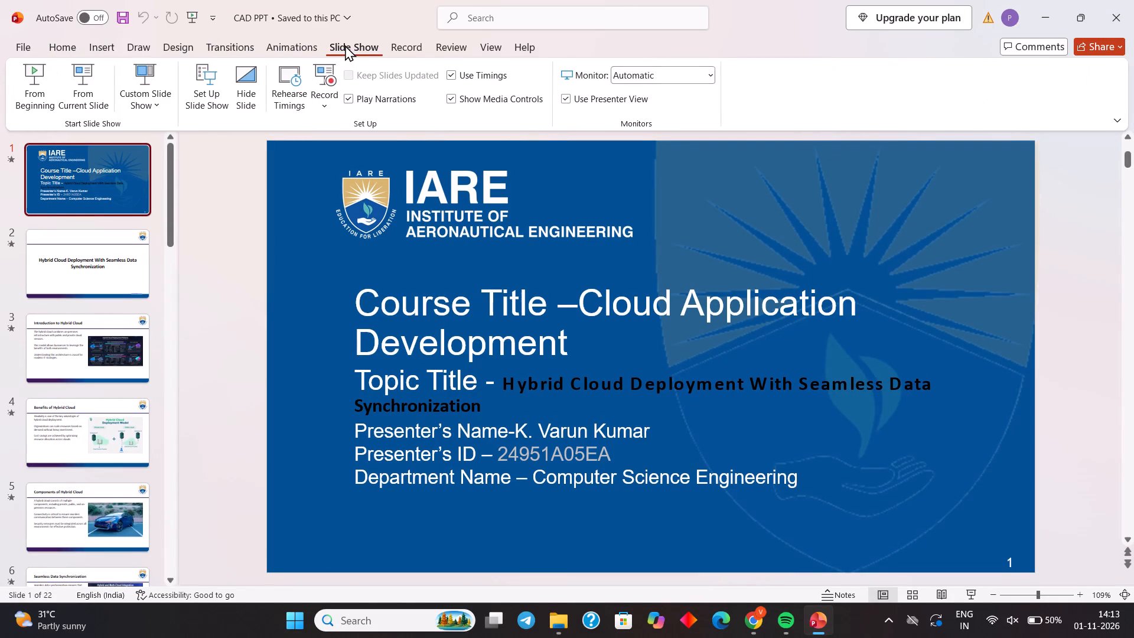
click(336, 100)
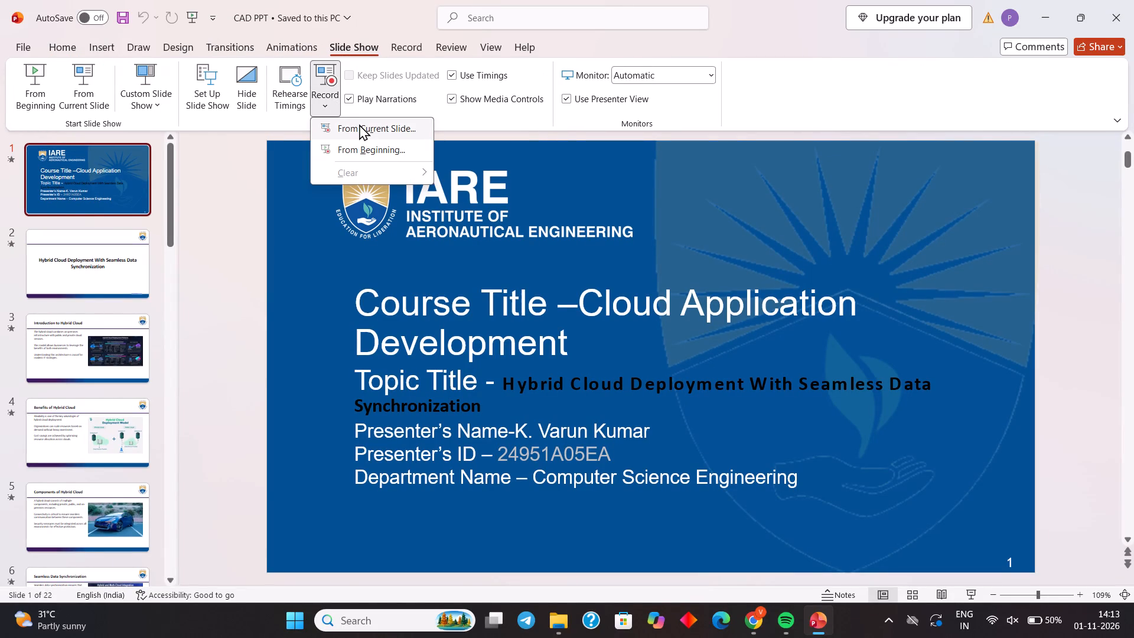
click(364, 149)
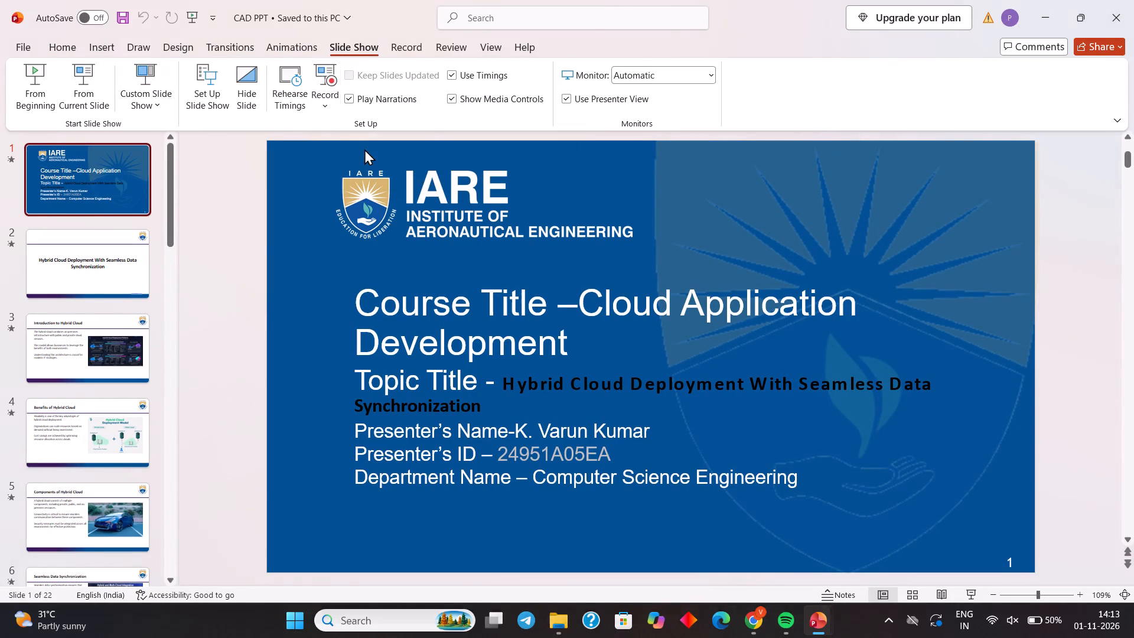
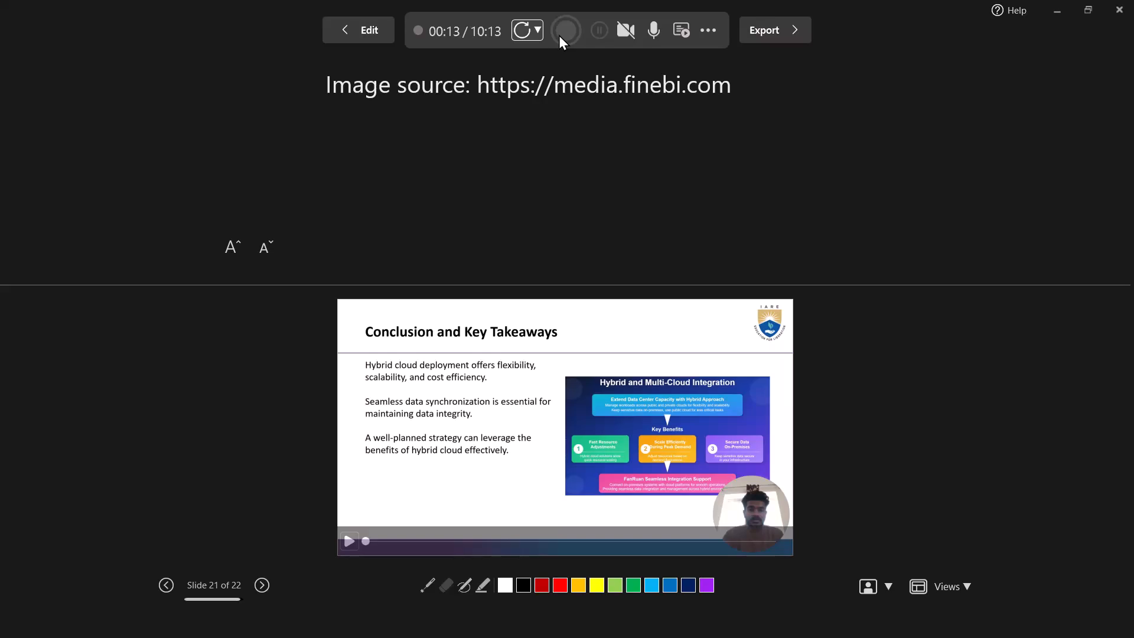
Export the recorded presentation as a Standard (480p) MPEG-4 video named CAD PPT in the Downloads folder, using recorded timings and narrations.
click(787, 19)
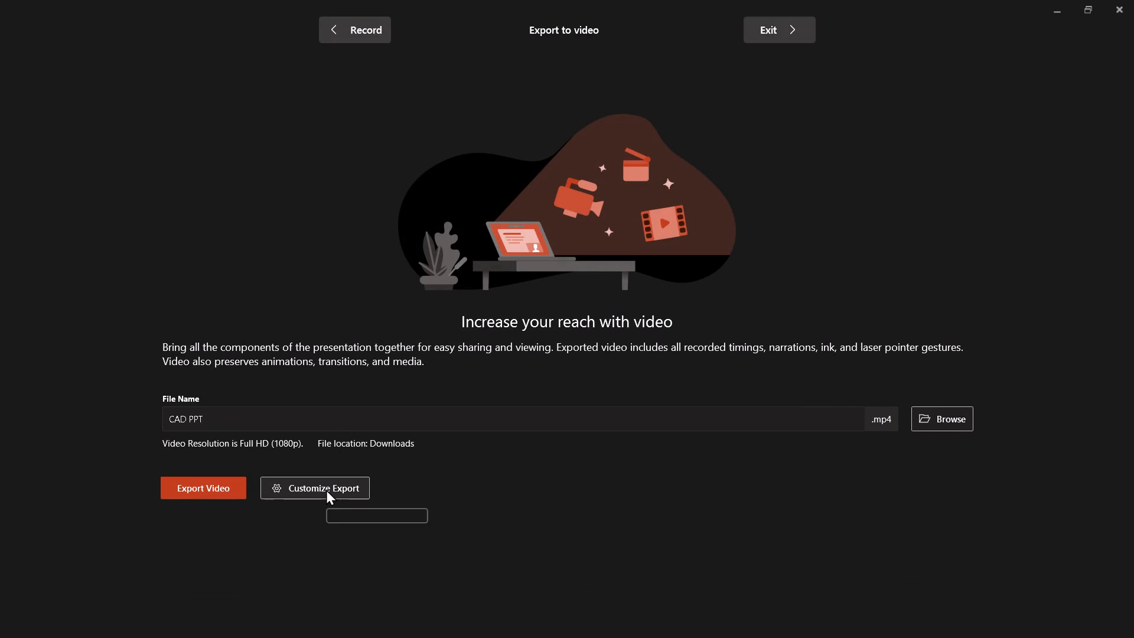
click(326, 489)
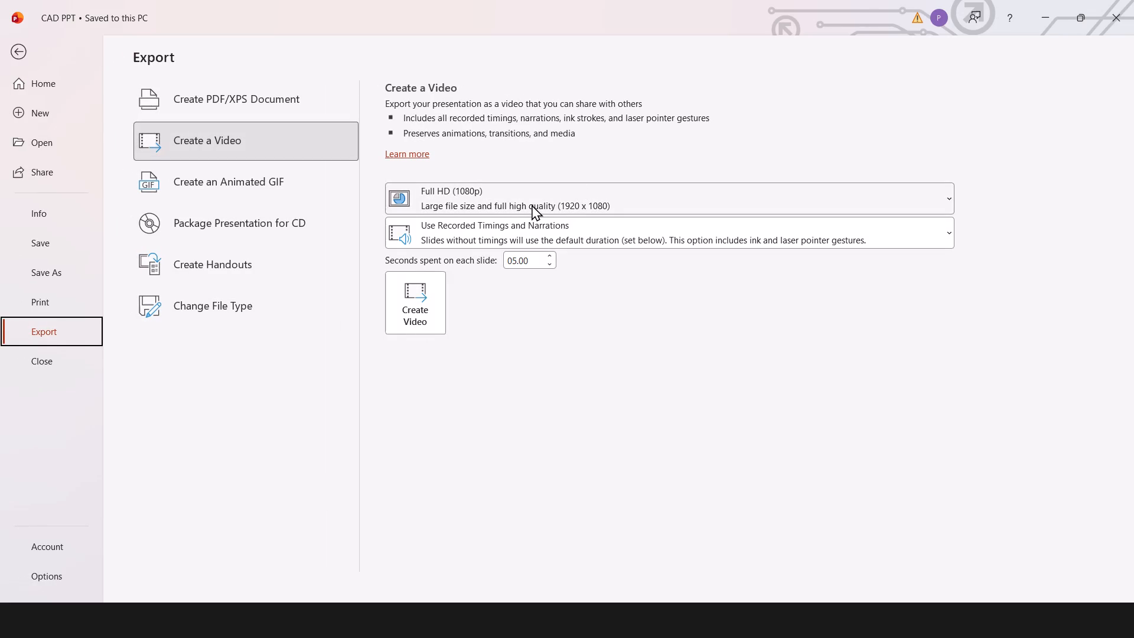
click(532, 204)
click(491, 331)
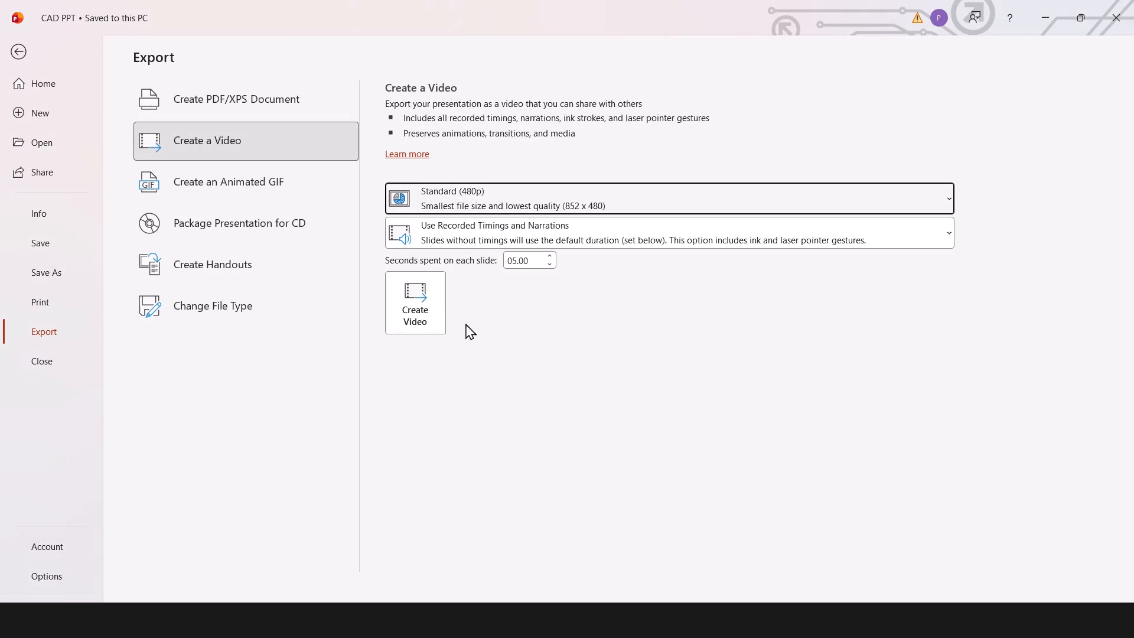
click(427, 300)
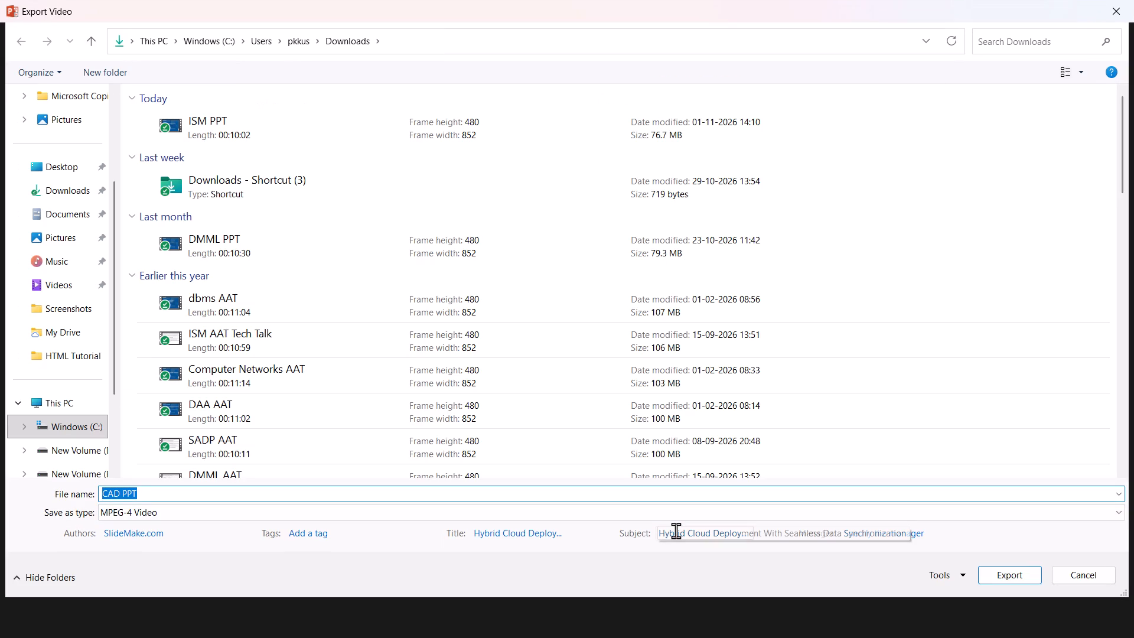
click(1003, 572)
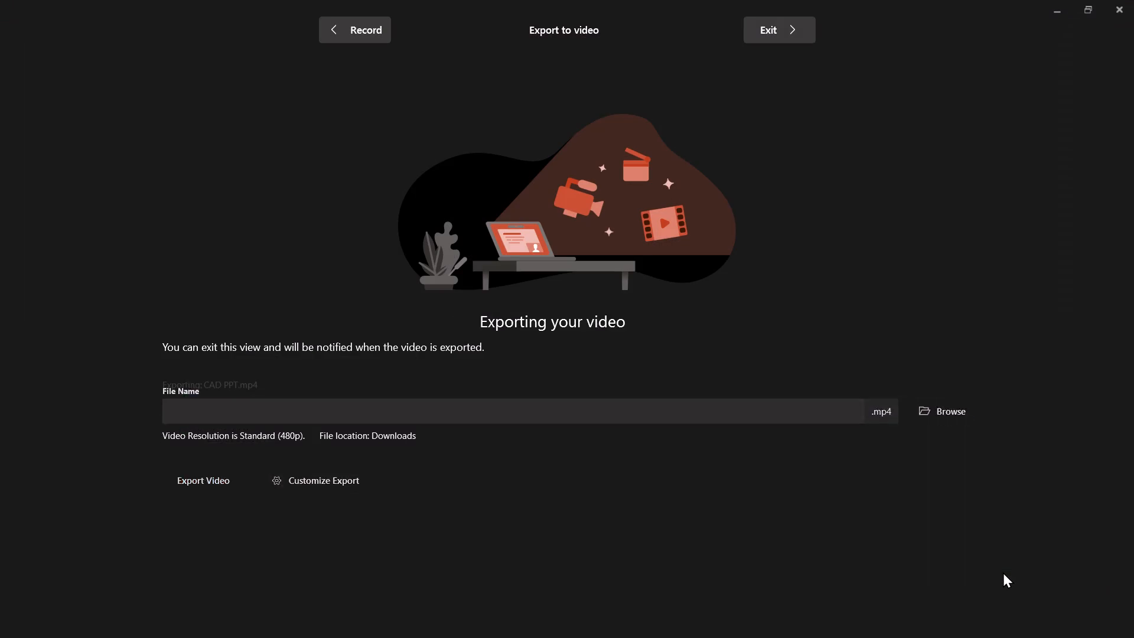
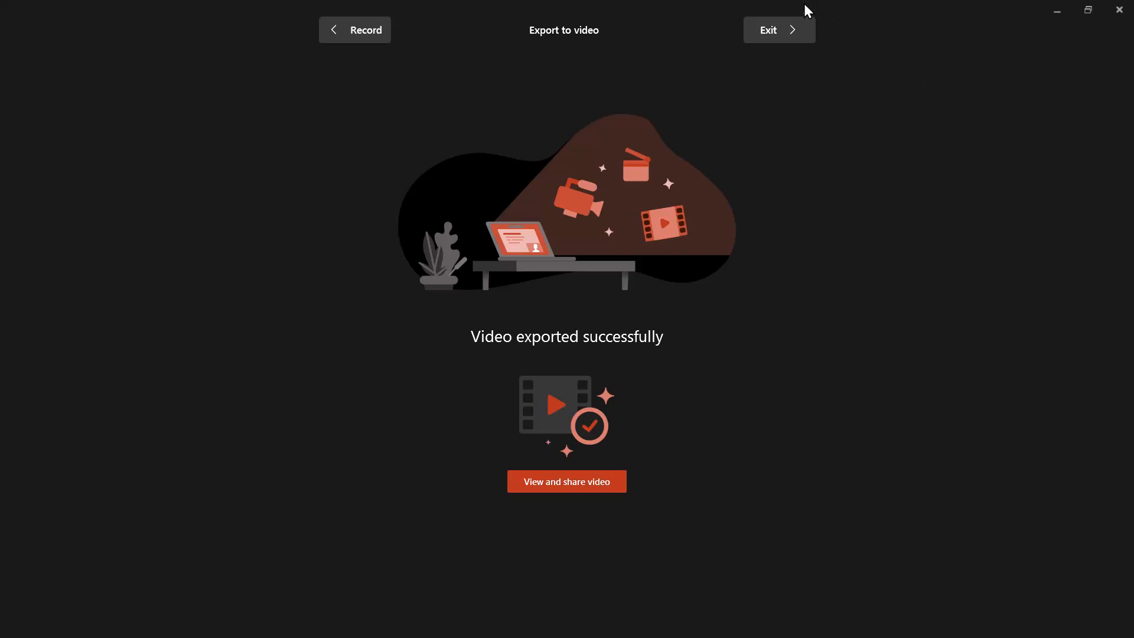
Leave the finished video export screen and return to the CAD PPT slide editing view.
click(803, 21)
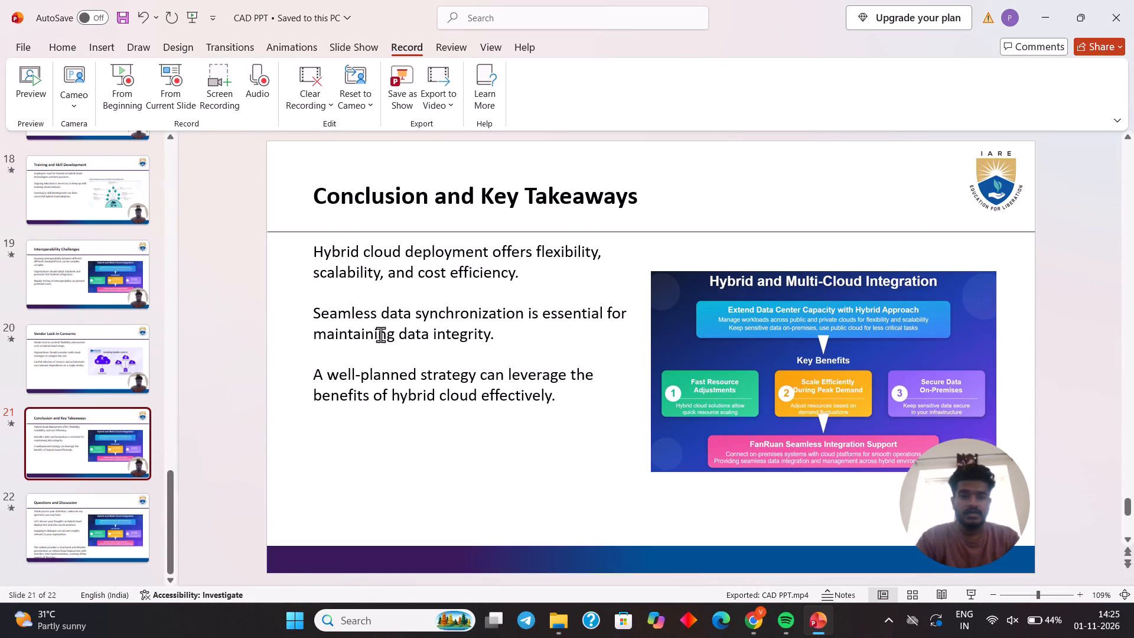
Review the opening title slide and slide 2 of CAD PPT to check the camera recordings placed on them.
scroll(99, 189, up, 9)
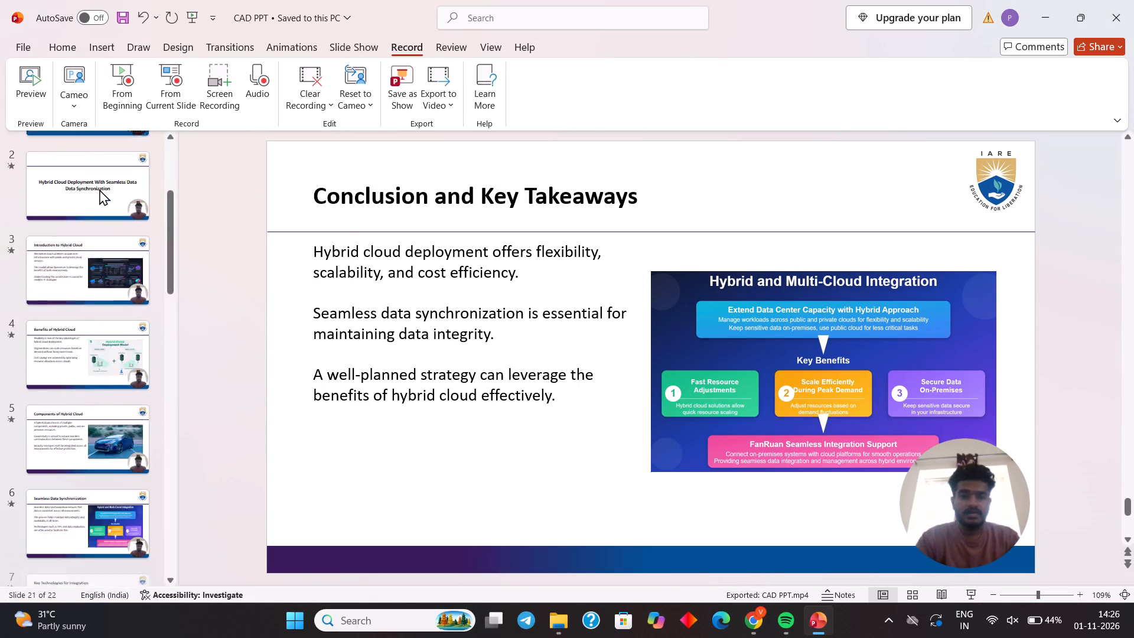
scroll(99, 189, up, 2)
click(99, 188)
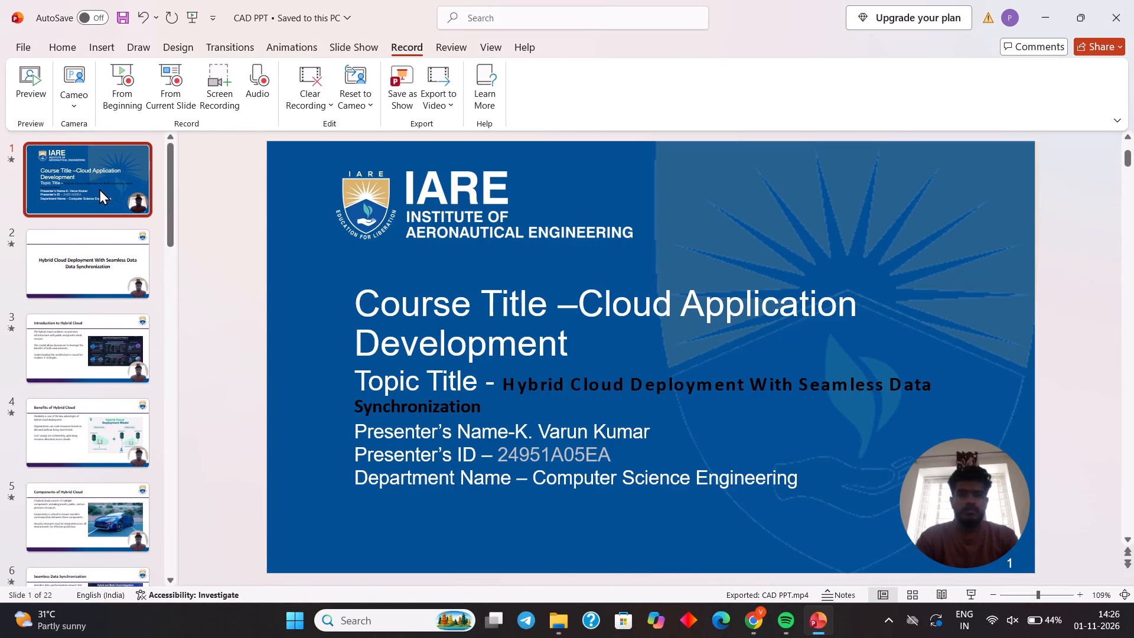
click(119, 261)
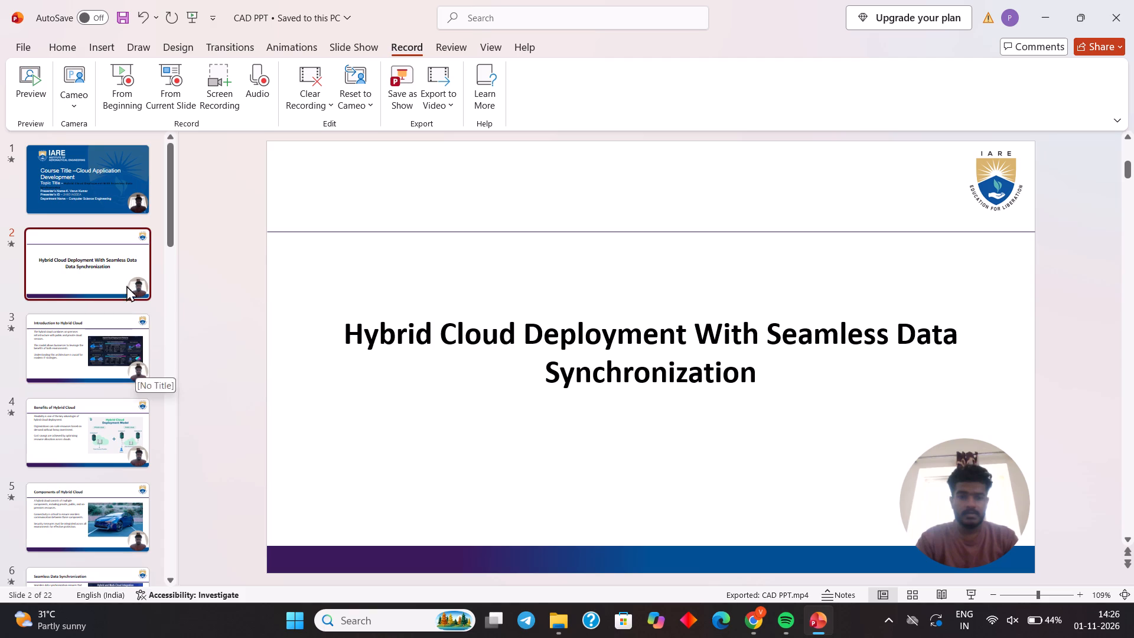
click(96, 201)
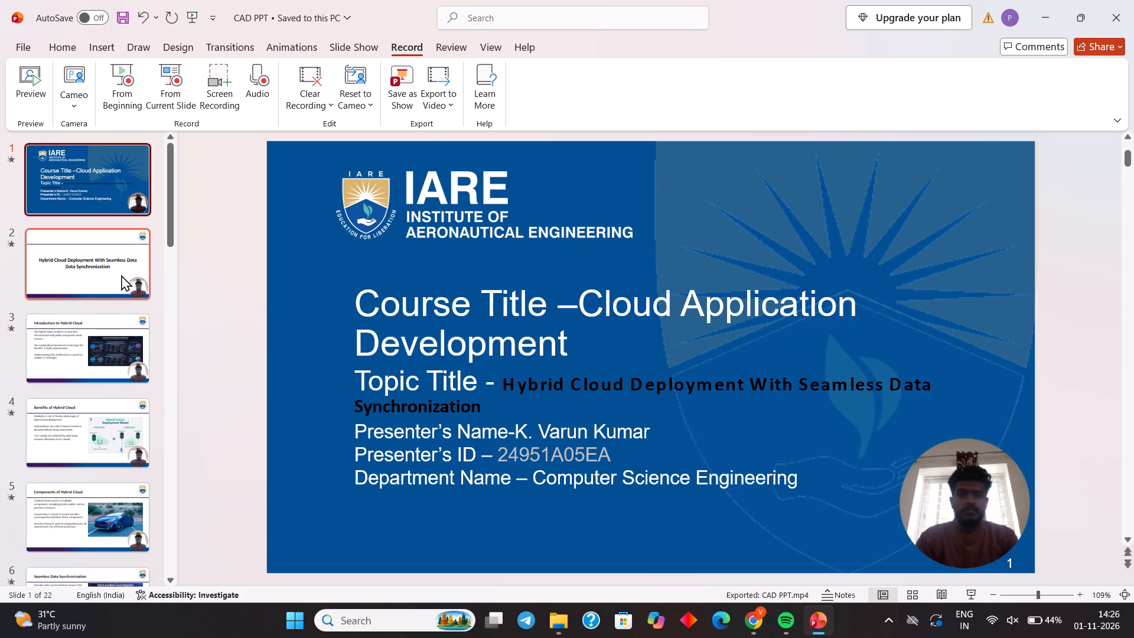
click(121, 275)
click(114, 181)
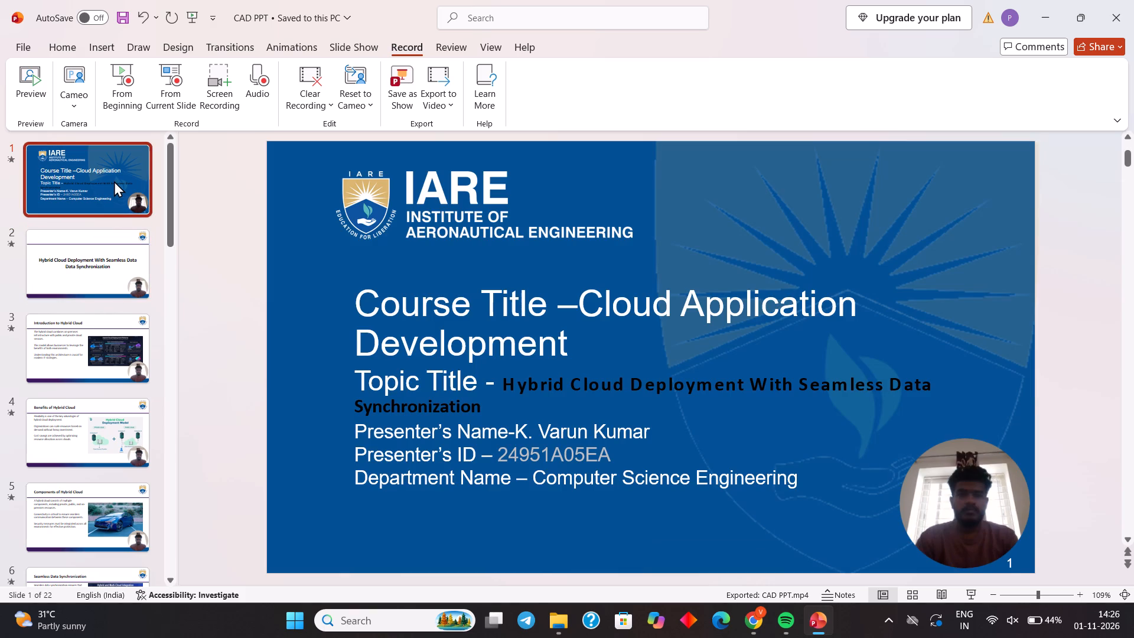
Close the CAD PPT presentation, saving its changes in the Downloads folder.
click(1133, 0)
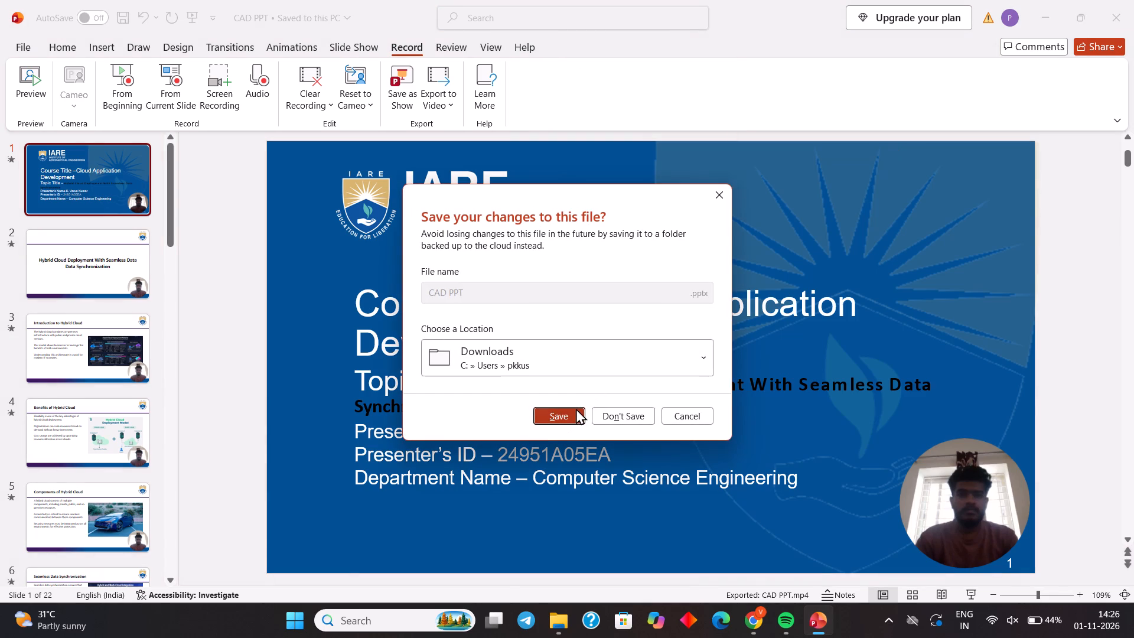
click(576, 408)
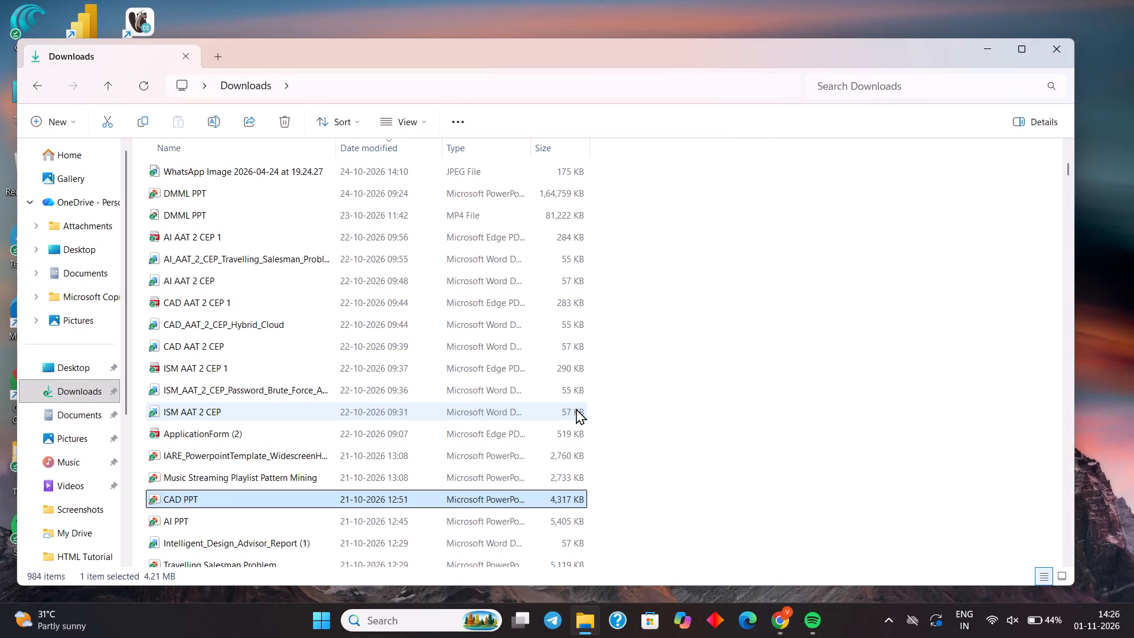
Open the AI PPT presentation from the Downloads folder in File Explorer.
click(282, 525)
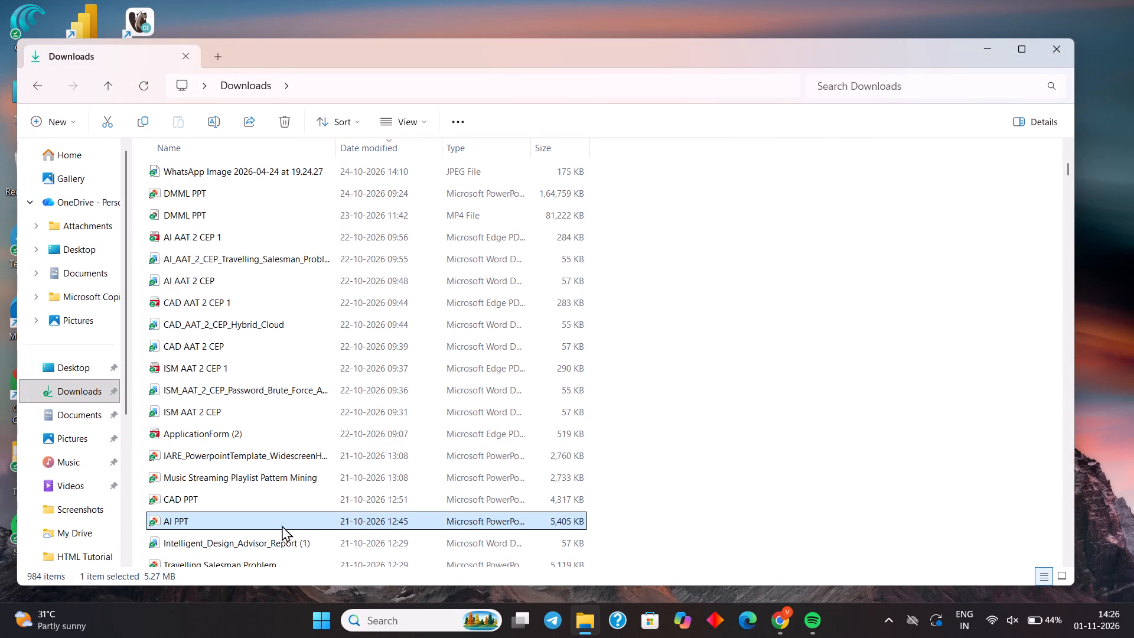
key(Return)
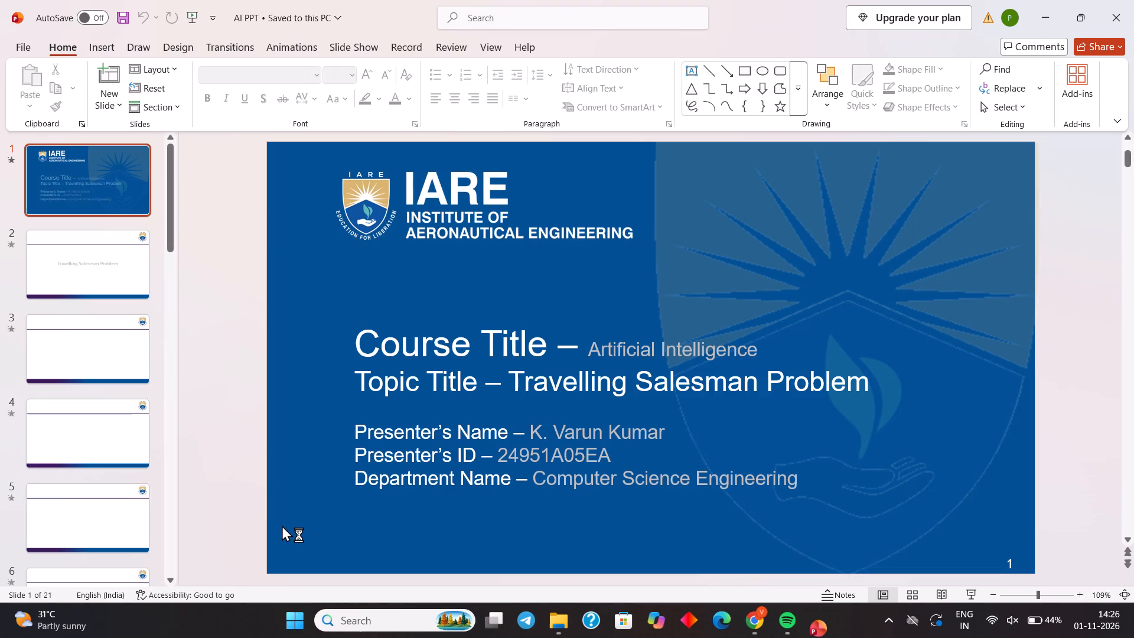
Open the slide show recording view for the AI PPT presentation, set to record from the beginning.
click(361, 49)
click(330, 93)
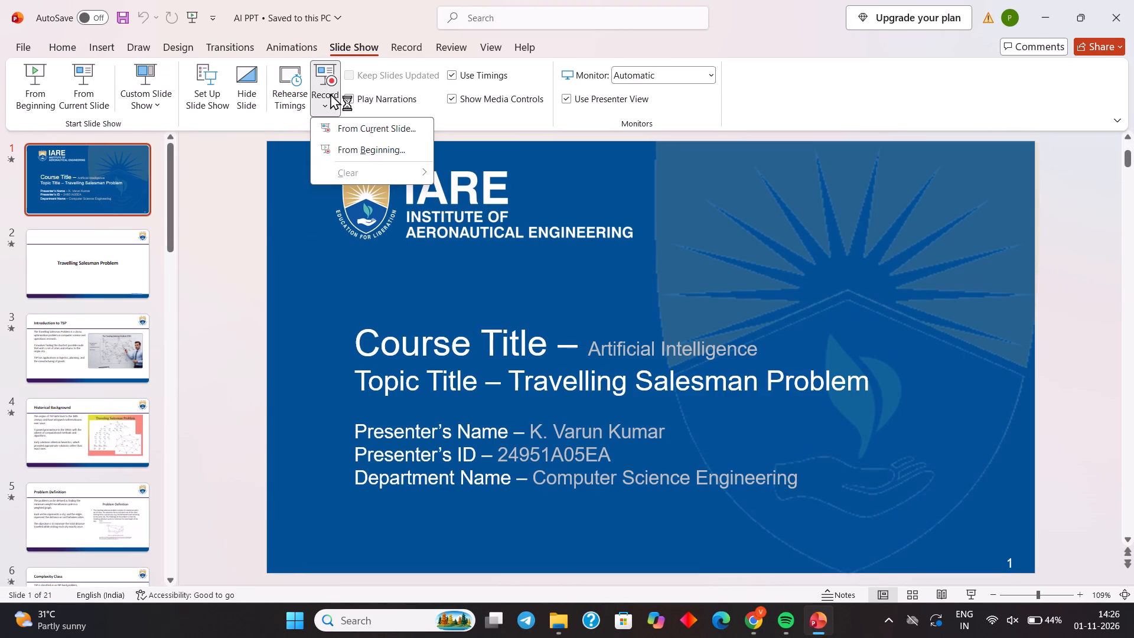
click(388, 143)
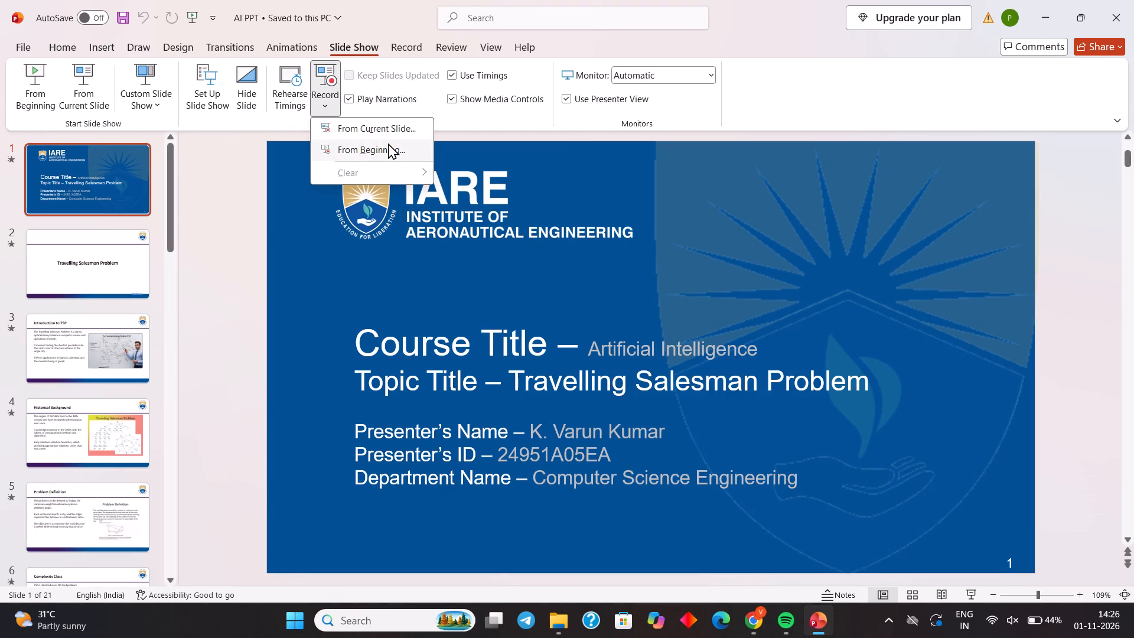
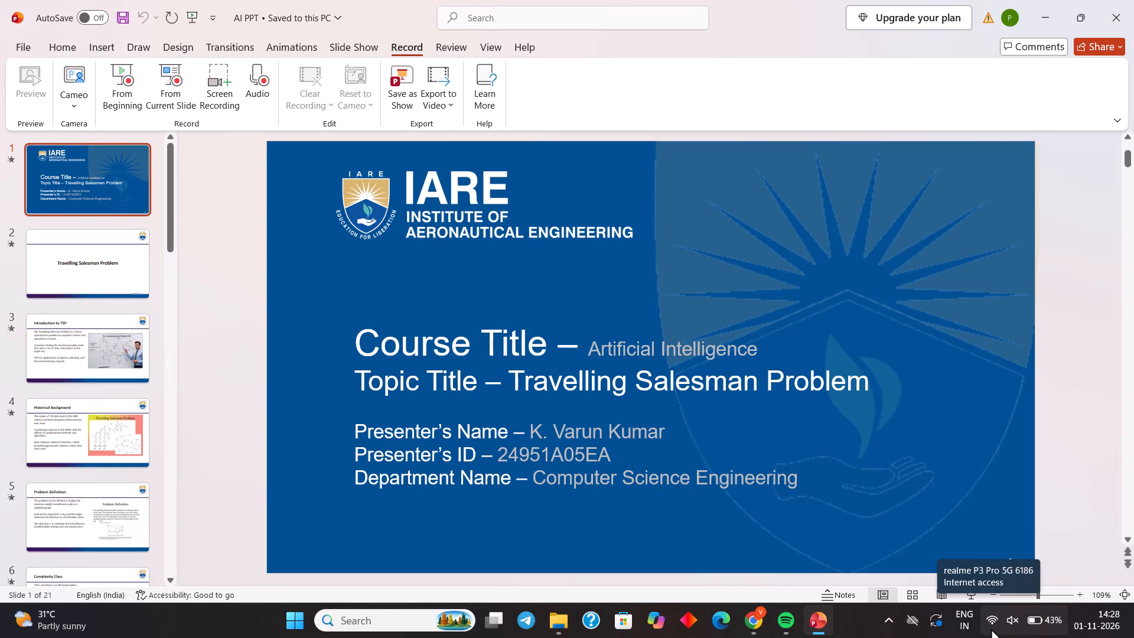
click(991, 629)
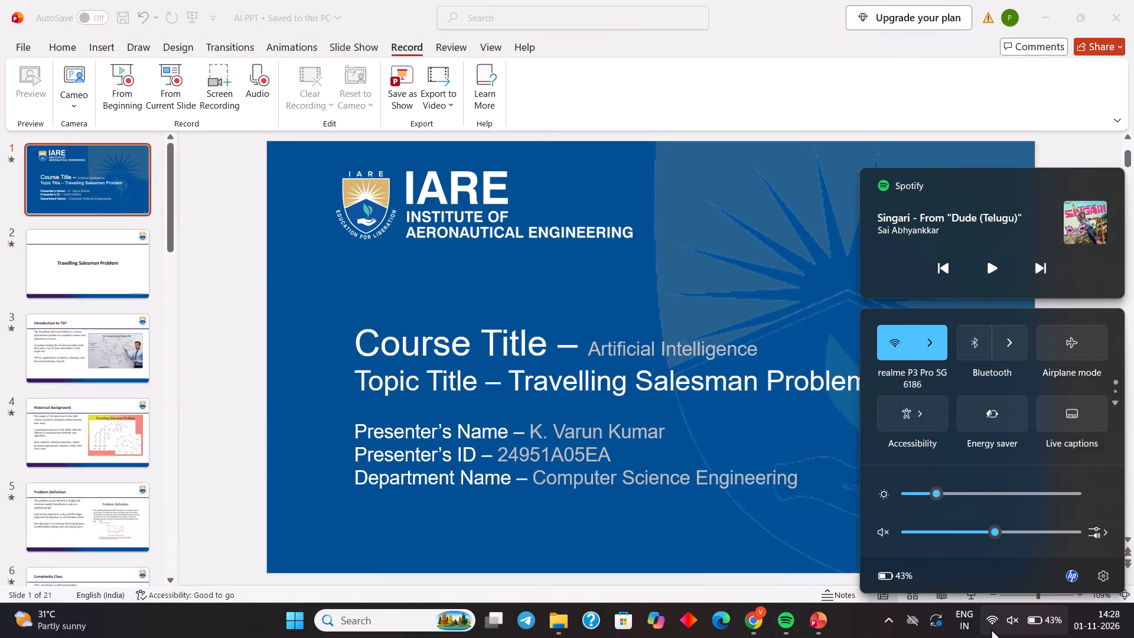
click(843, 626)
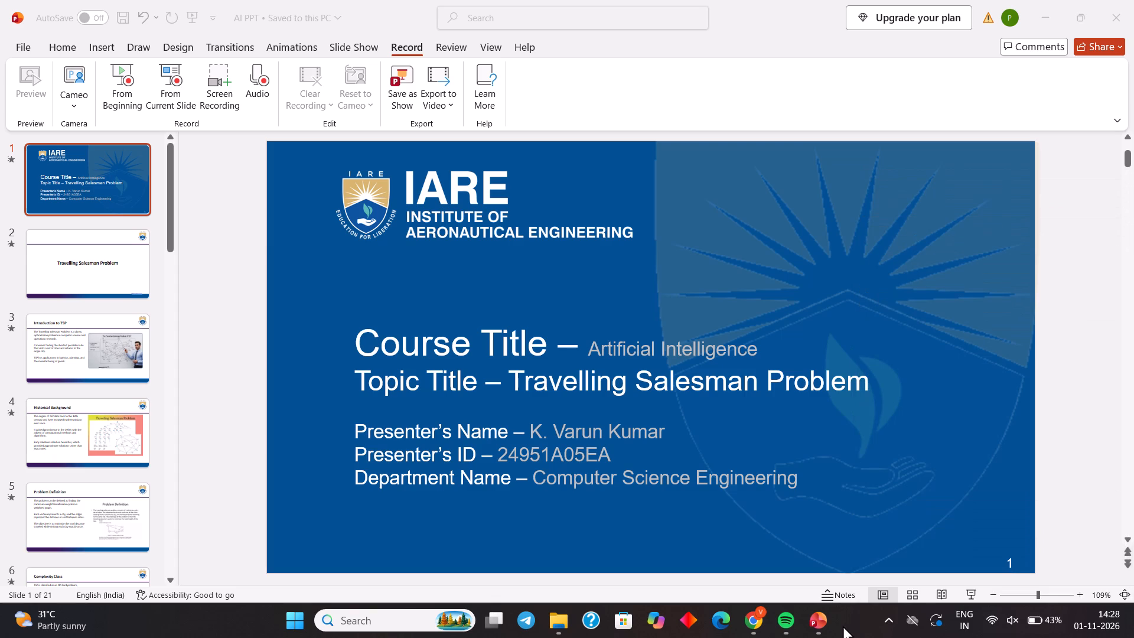
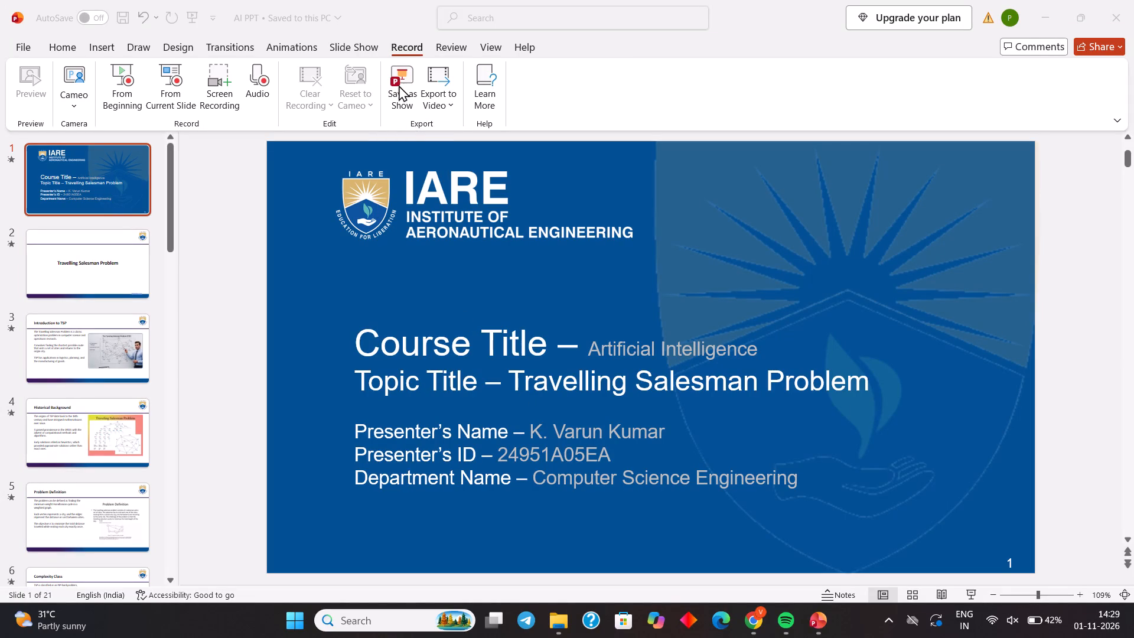
Open the slide show recording view for AI PPT, set to record from the current slide, the opening title slide.
click(365, 43)
click(365, 43)
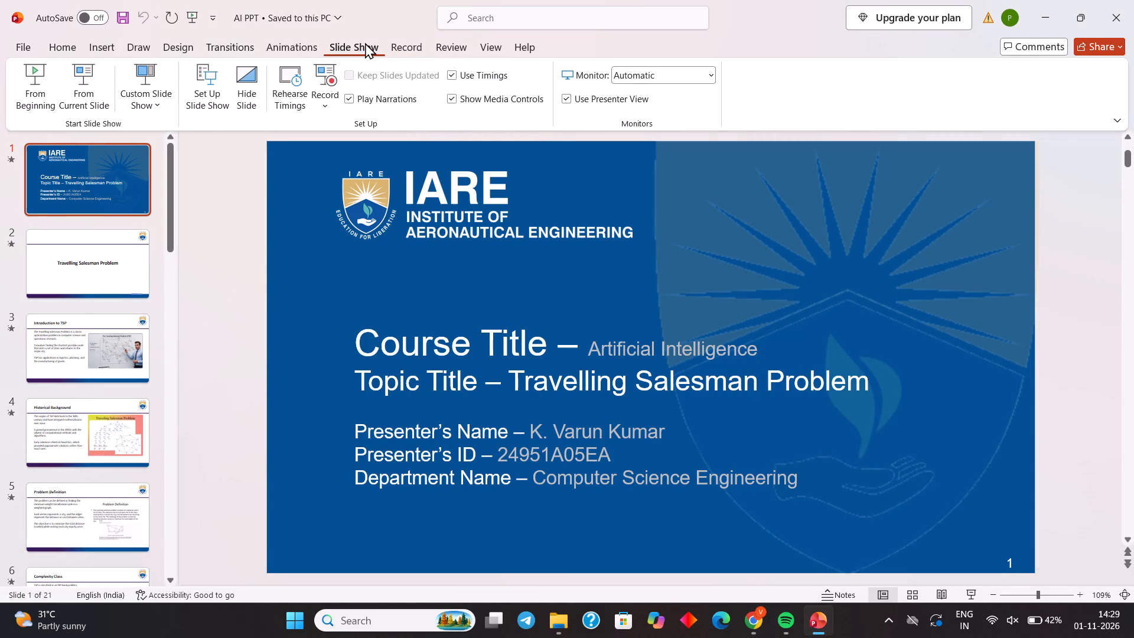
click(330, 108)
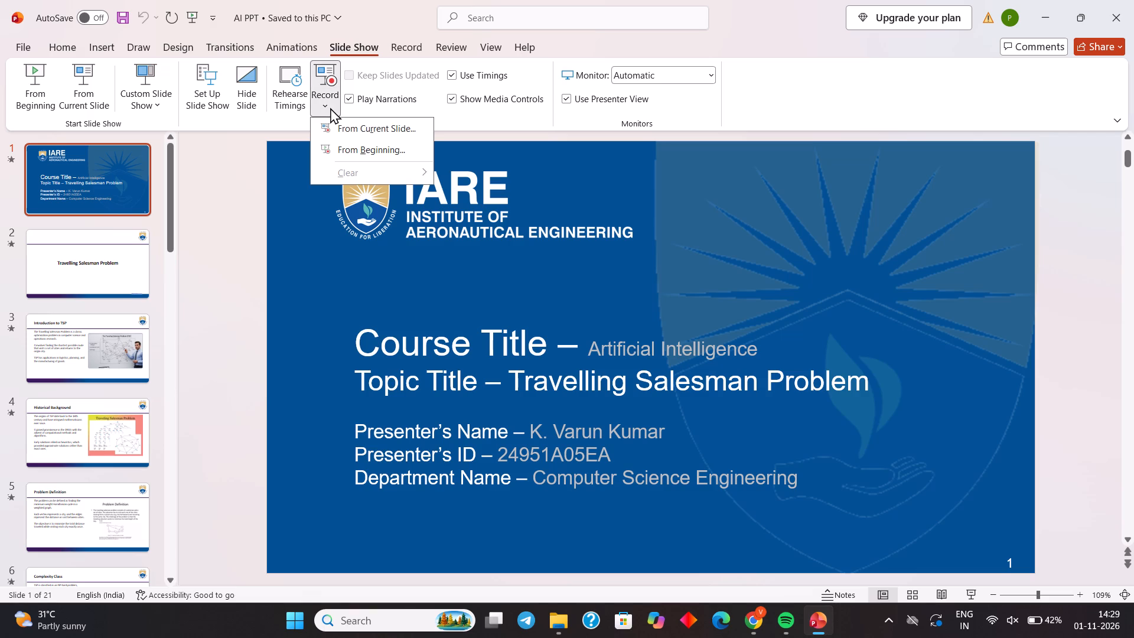
click(389, 130)
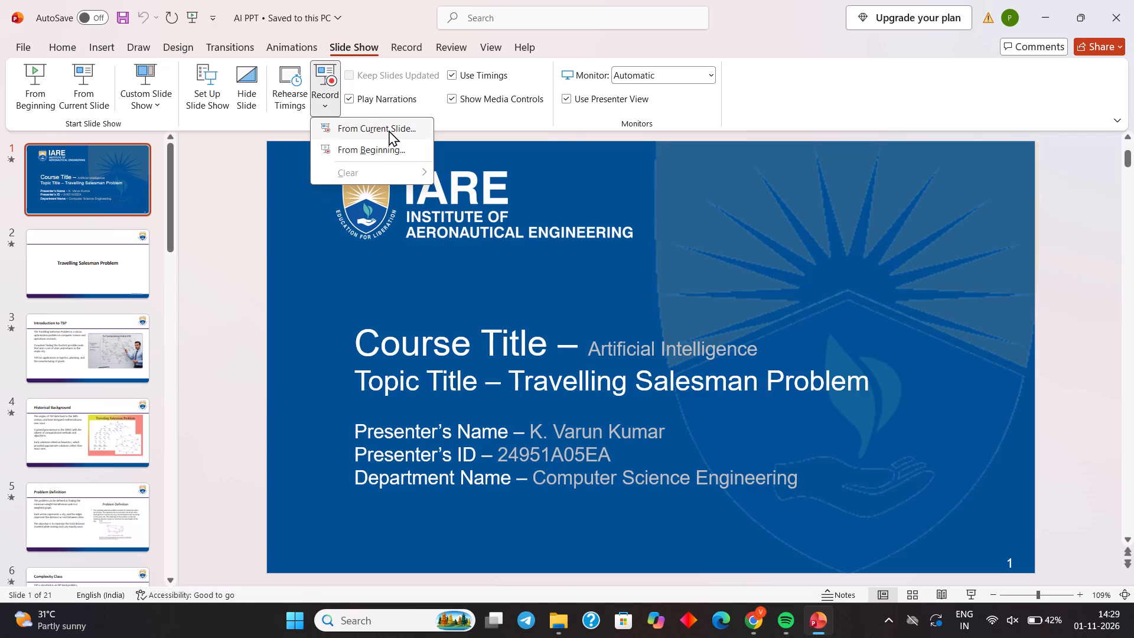
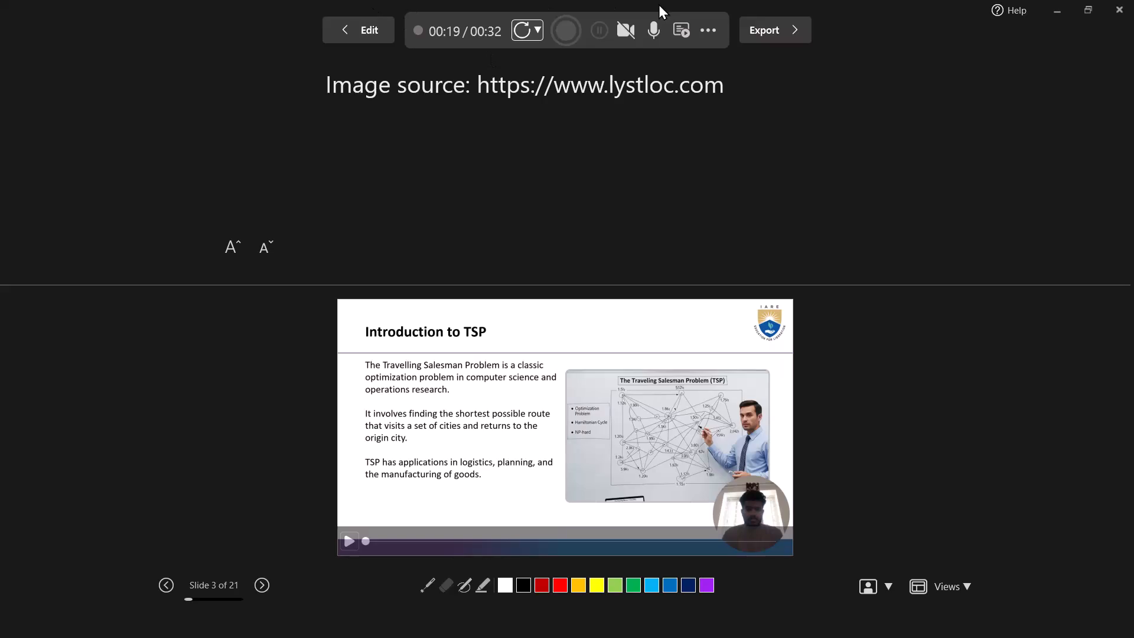
Exit the slide show recording view and close AI PPT without saving the changes, discarding the recorded take.
click(1120, 6)
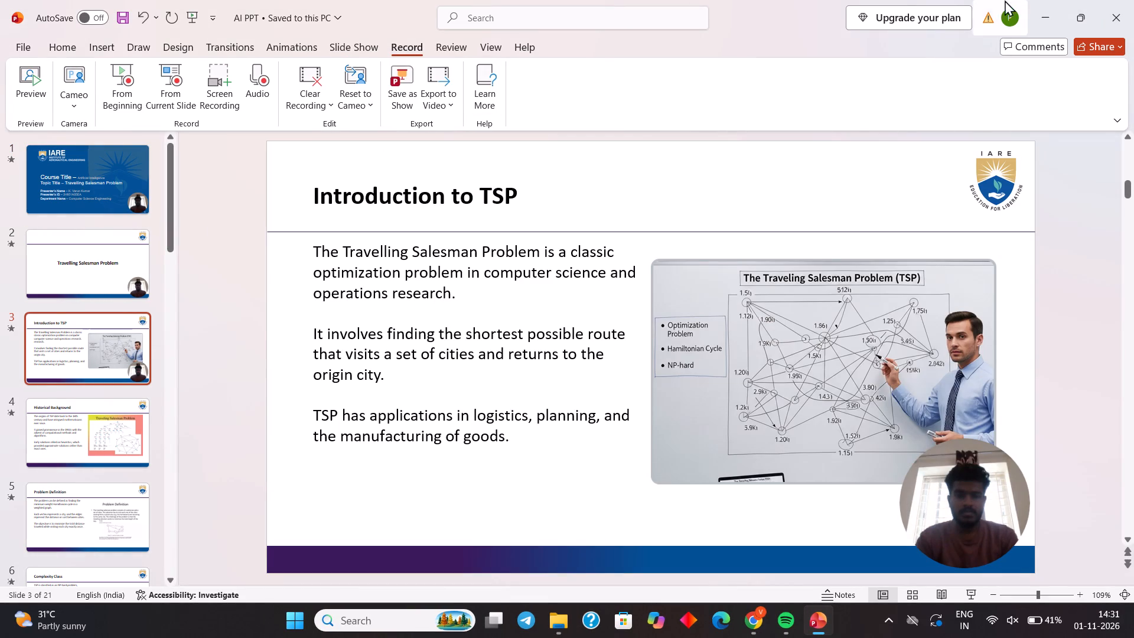
click(1133, 0)
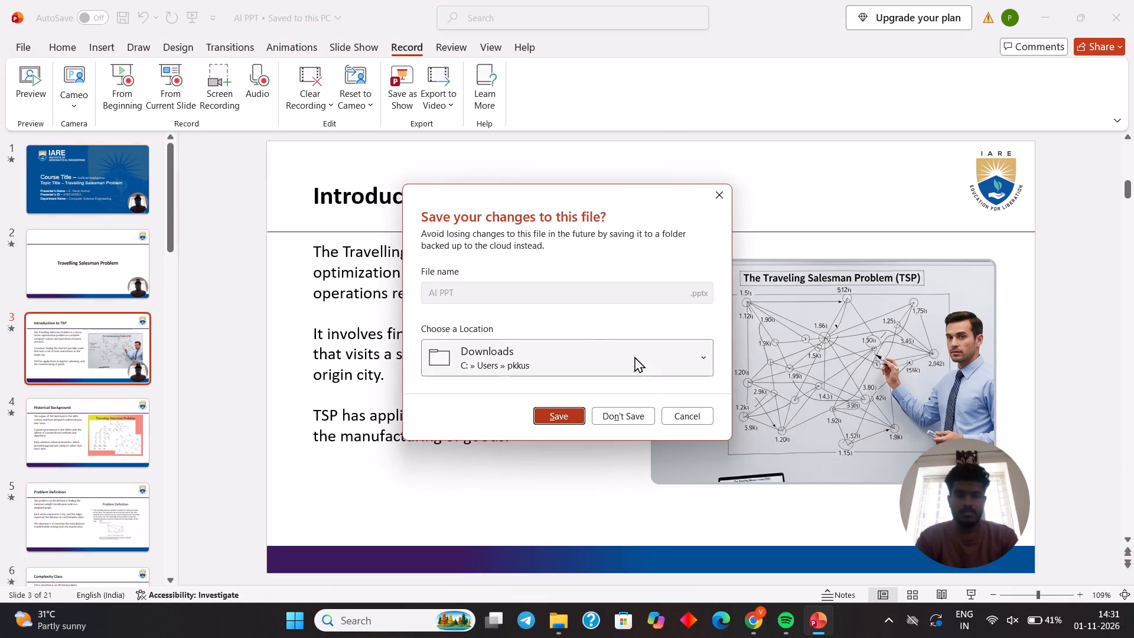
click(635, 411)
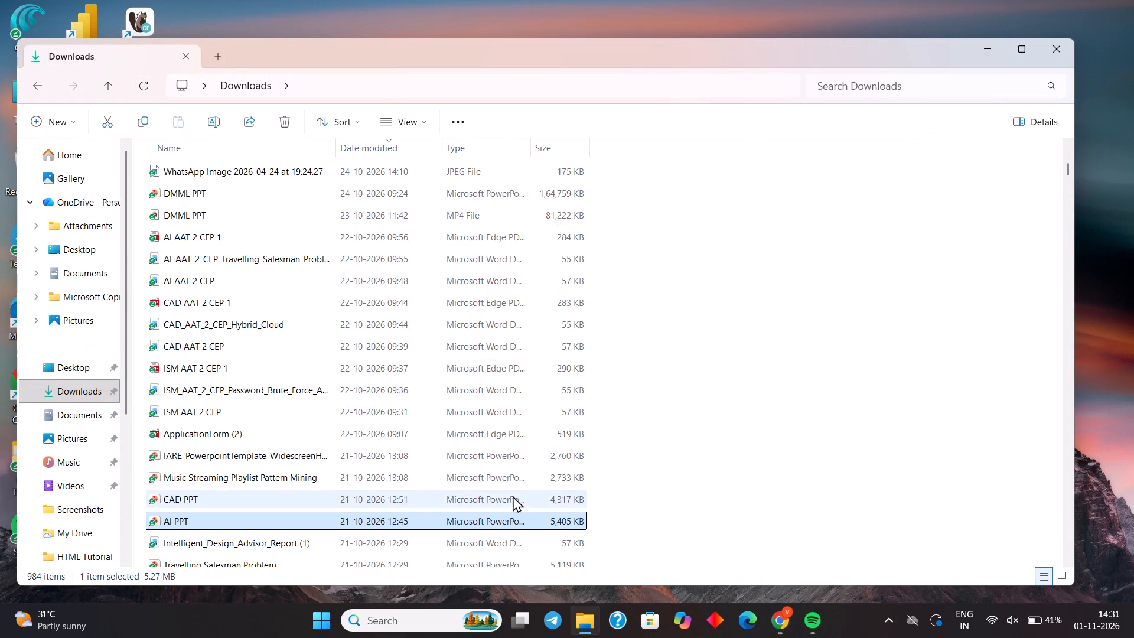
Reopen the AI PPT presentation from the Downloads folder in File Explorer.
click(492, 520)
key(Return)
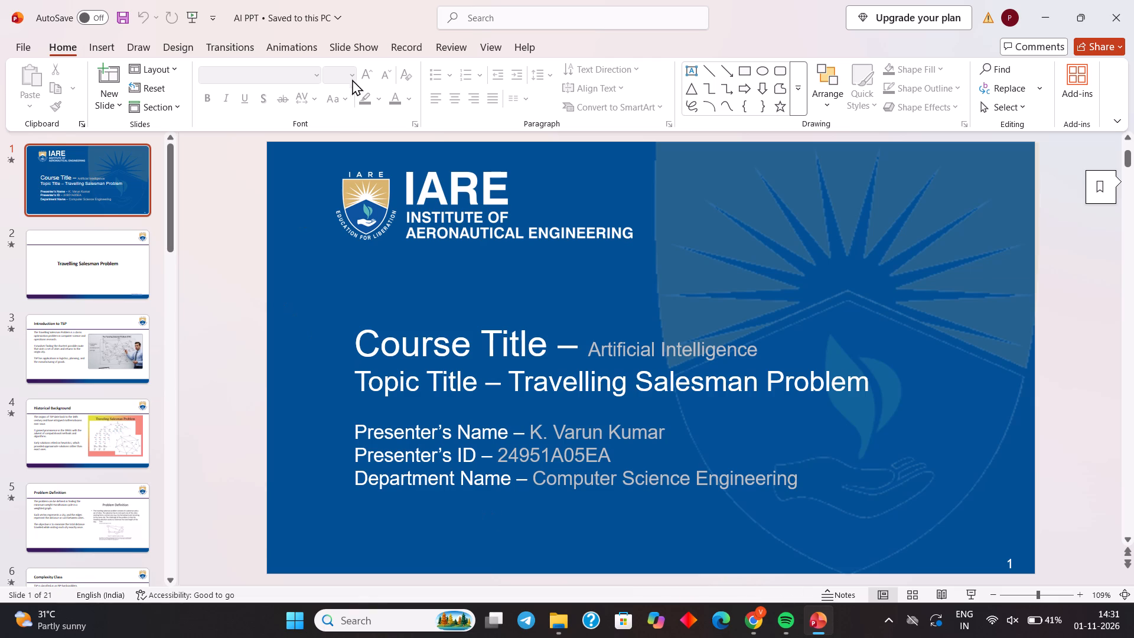
Open the slide show recording view for AI PPT, set to record from the beginning.
click(409, 47)
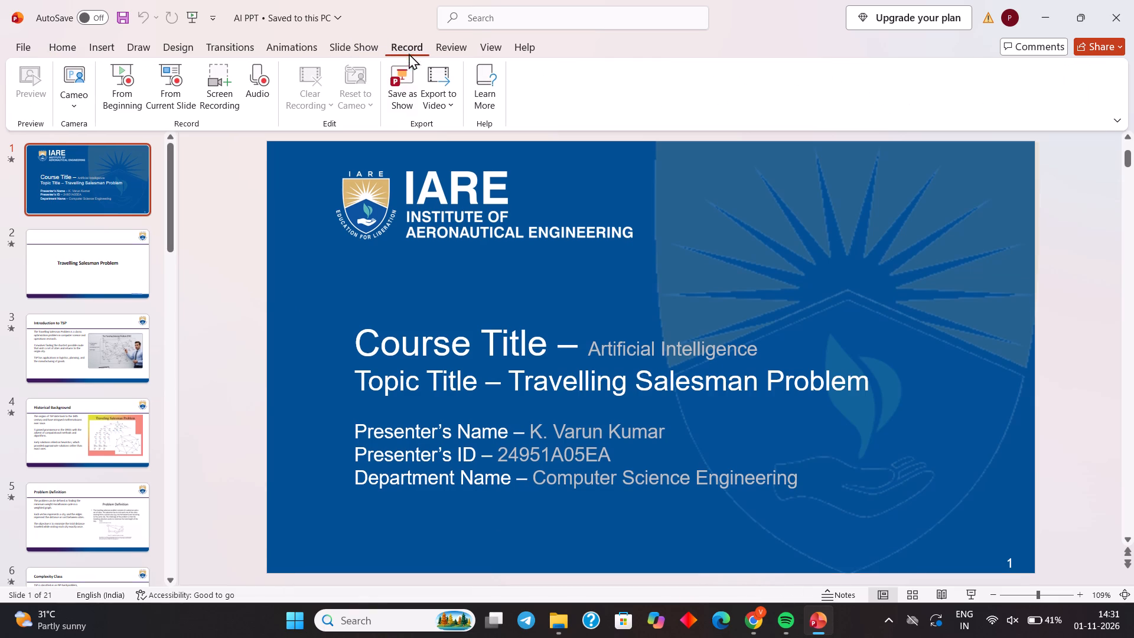
click(123, 90)
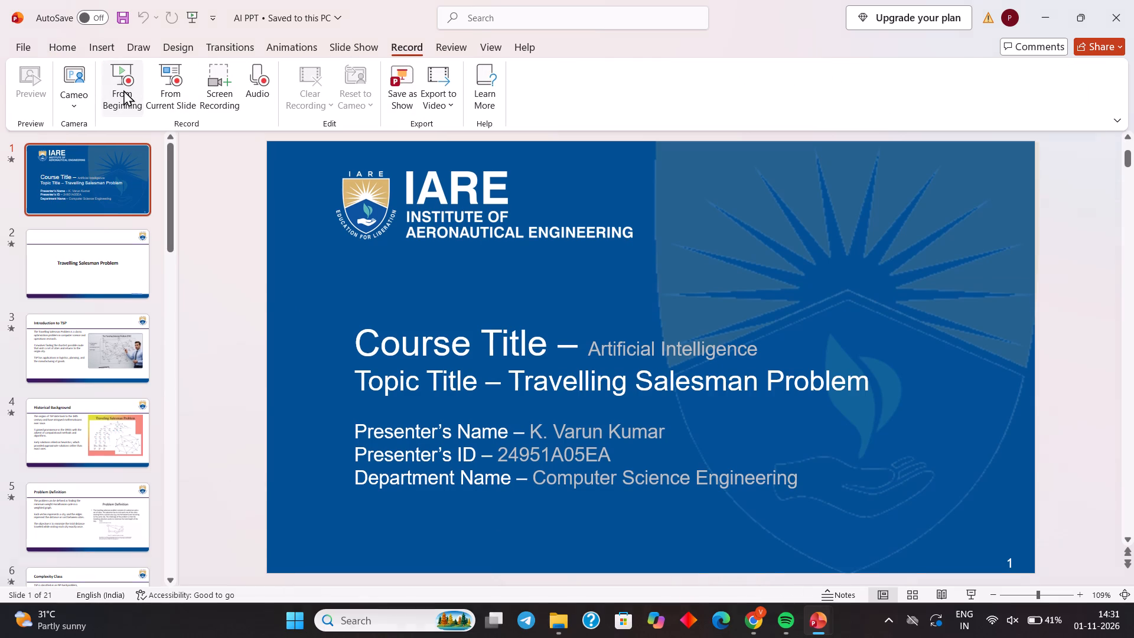
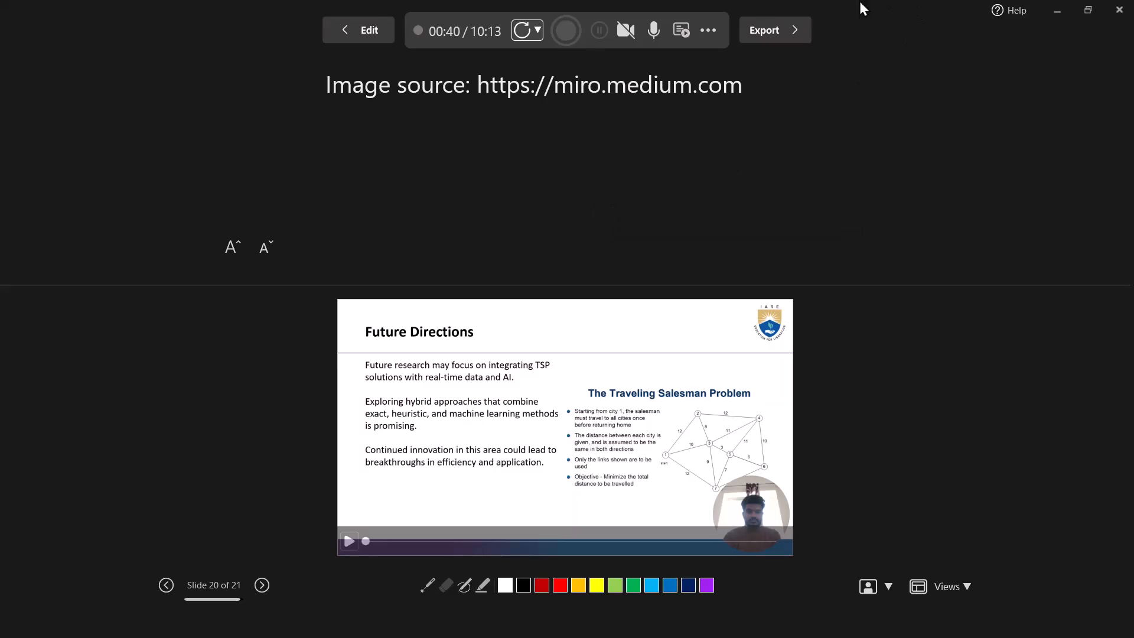
Export the recorded AI PPT presentation to Downloads as a Standard (480p) MPEG-4 video named AI PPT, using recorded timings and narrations.
click(792, 31)
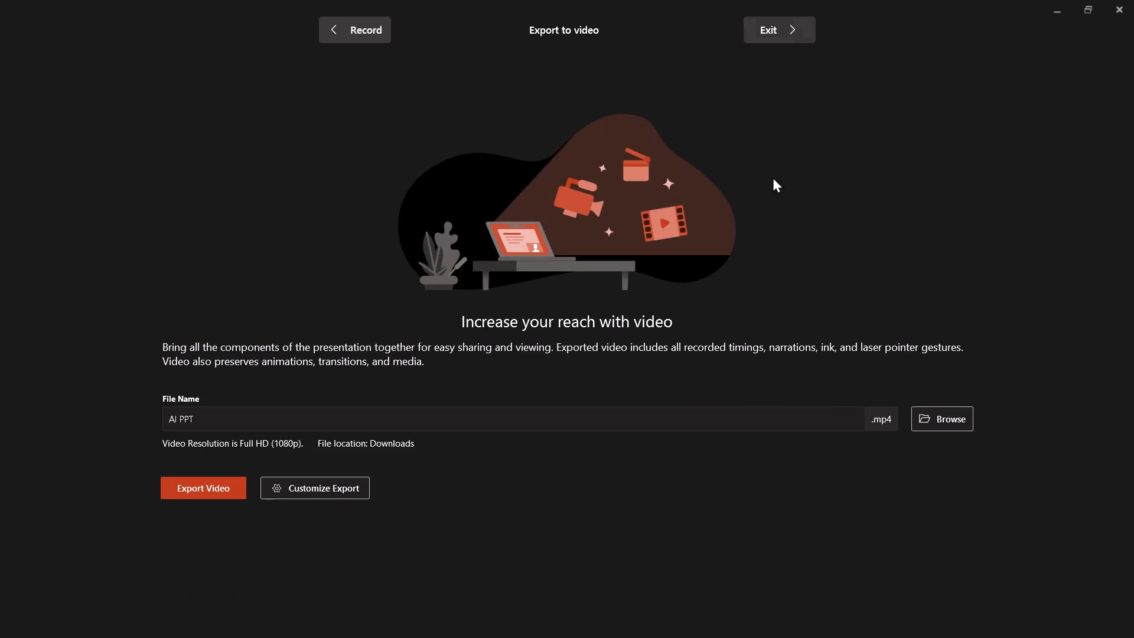
click(318, 487)
click(474, 189)
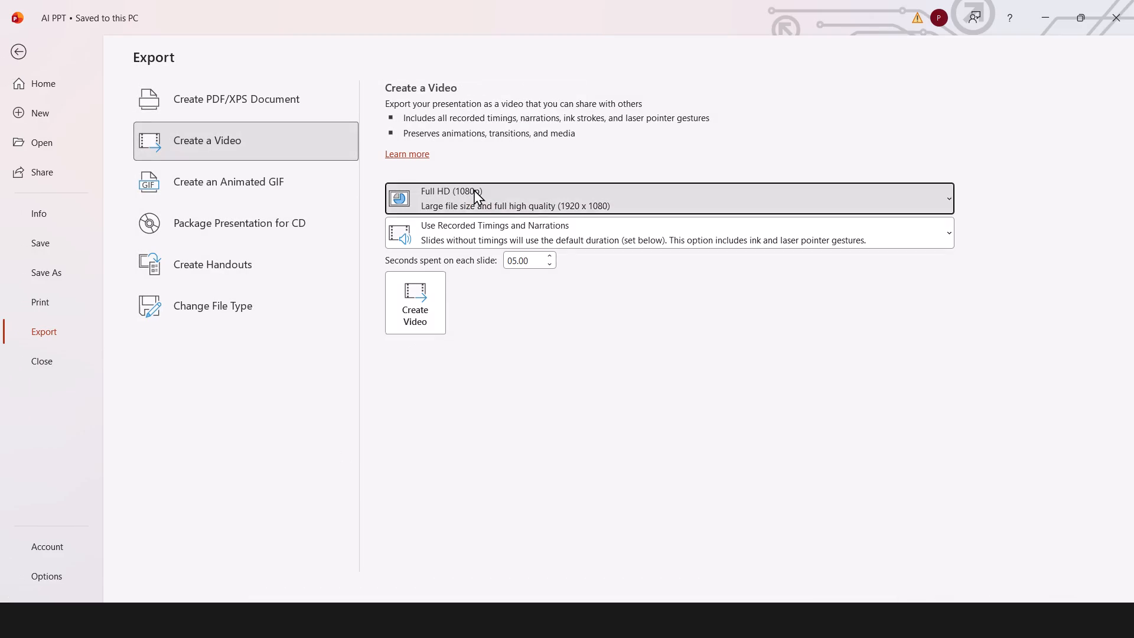
click(496, 343)
click(421, 301)
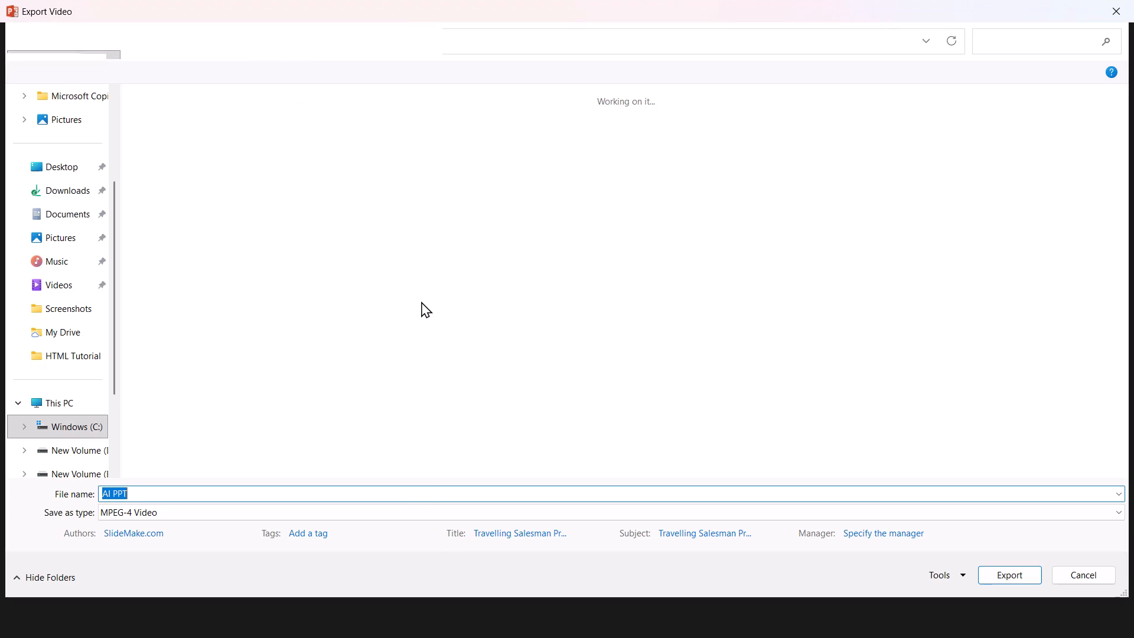
click(982, 573)
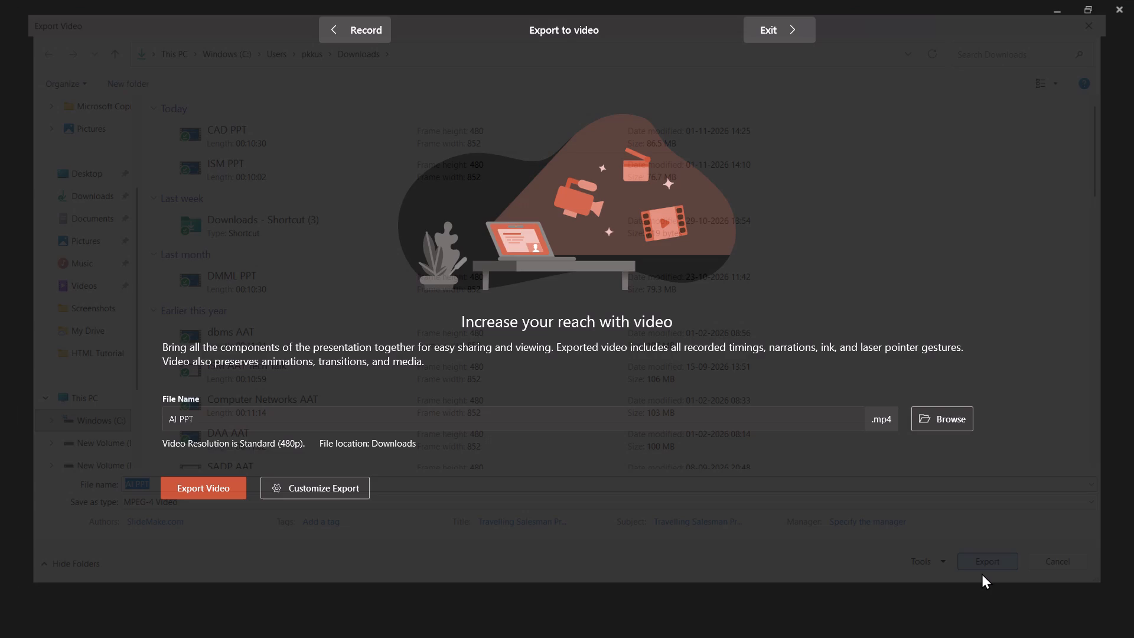
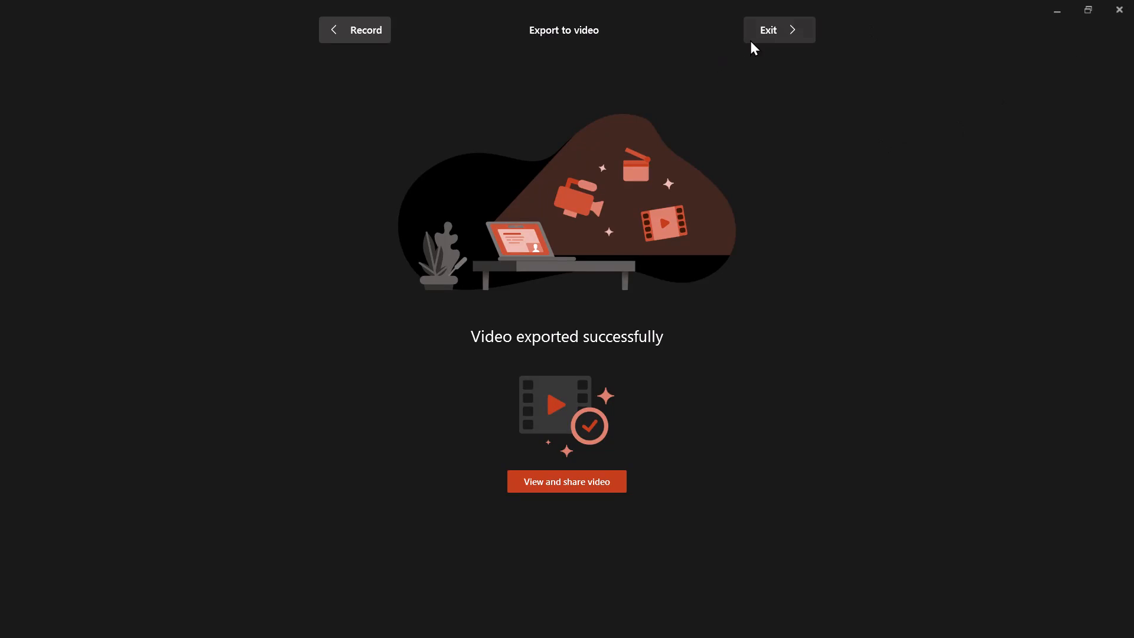
Exit the recording view and close the AI PPT presentation, saving its changes to Downloads and retrying the save.
click(781, 35)
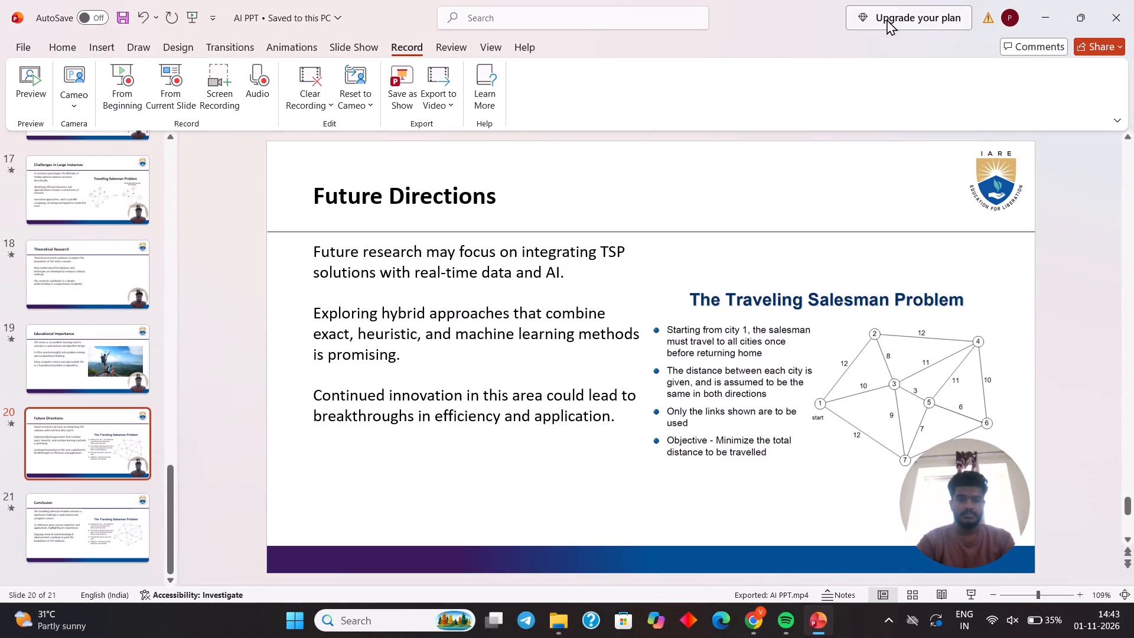
click(1133, 0)
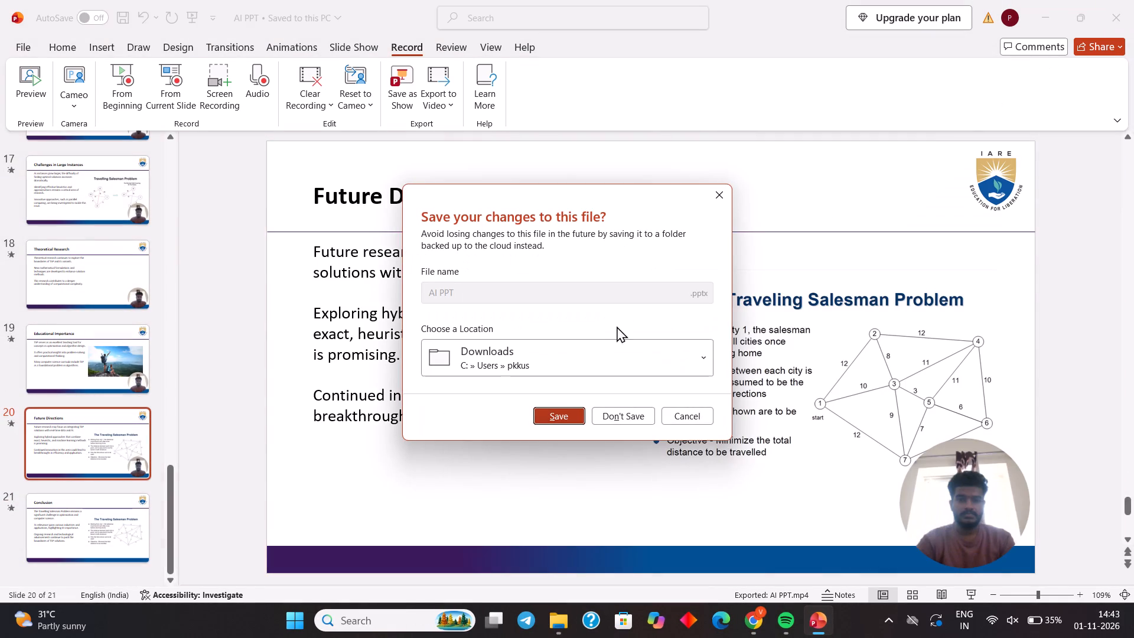
click(555, 415)
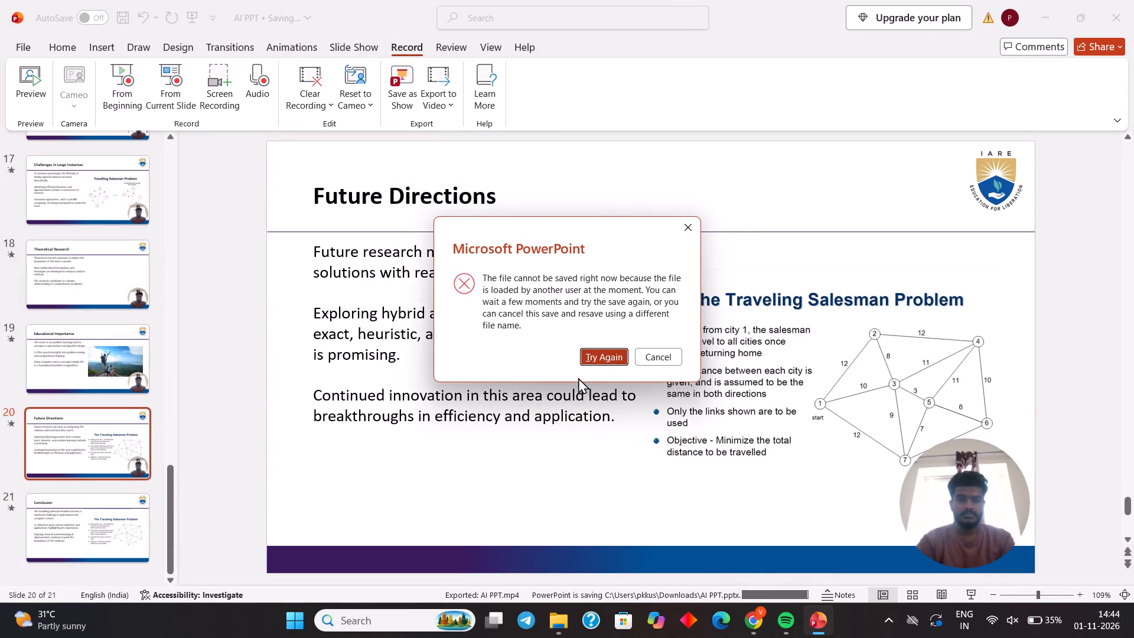
click(613, 356)
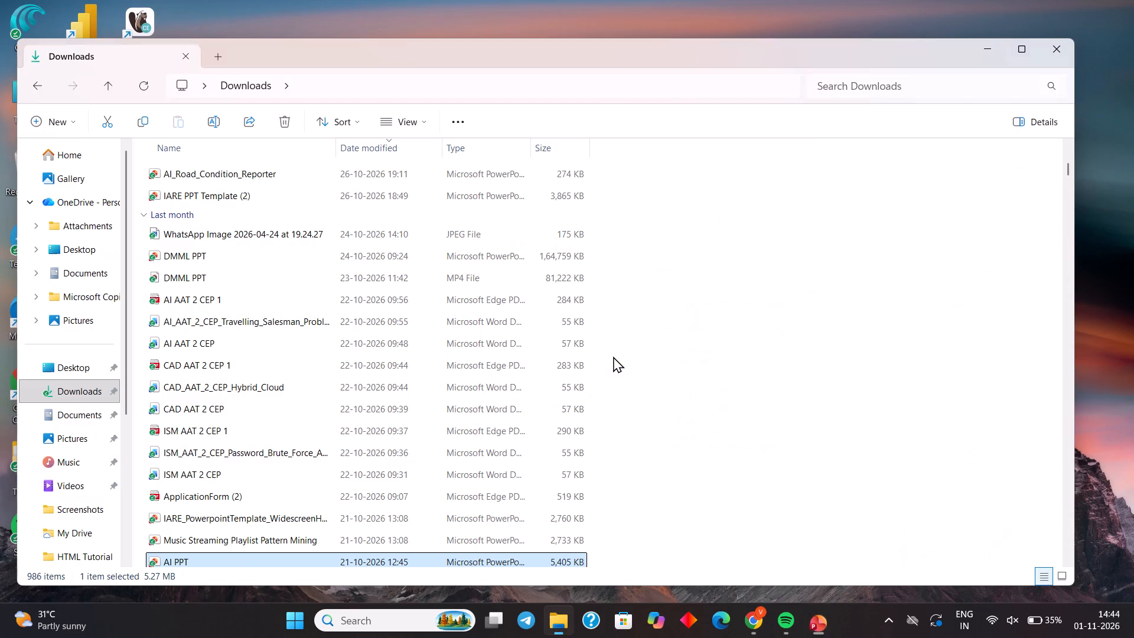
Check the most recent files in the Downloads folder, and close File Explorer.
scroll(613, 356, up, 4)
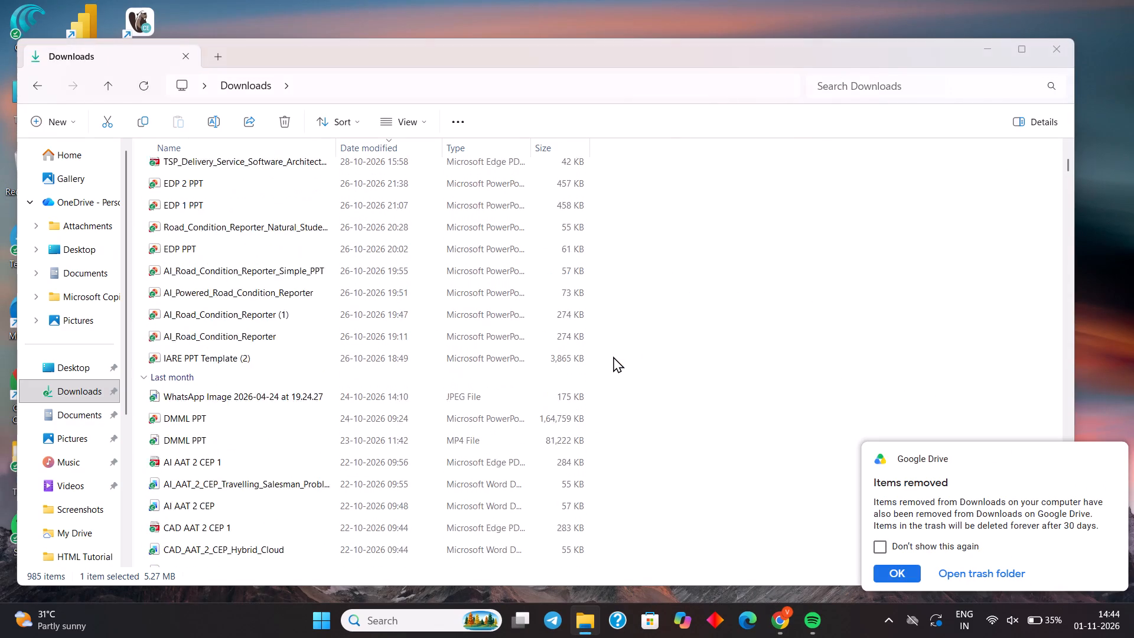
scroll(613, 356, up, 7)
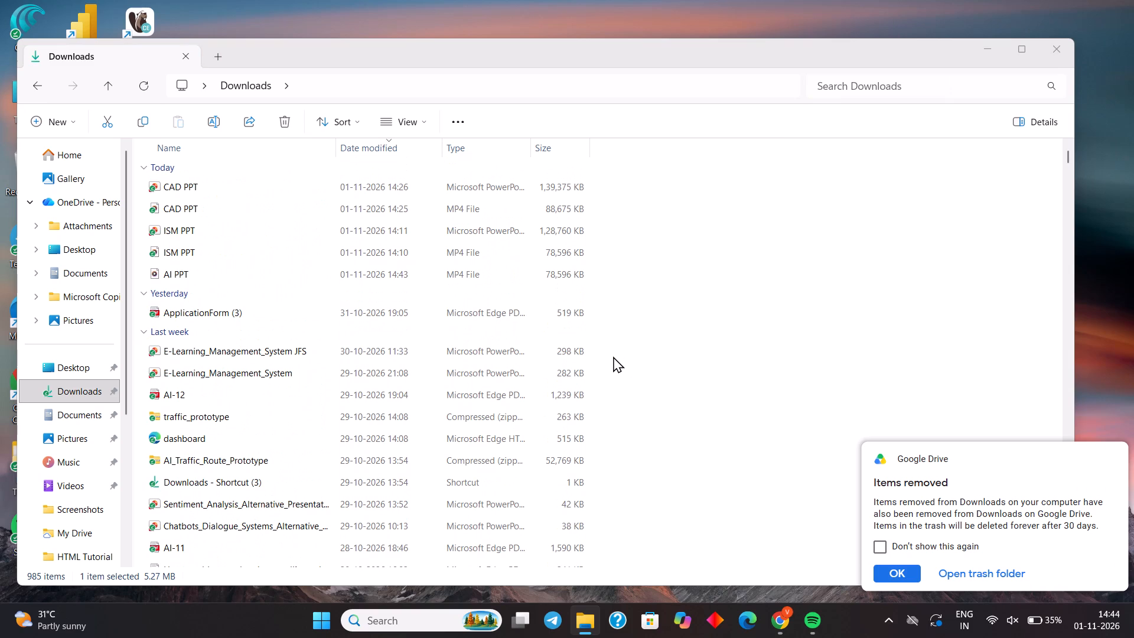
click(1016, 68)
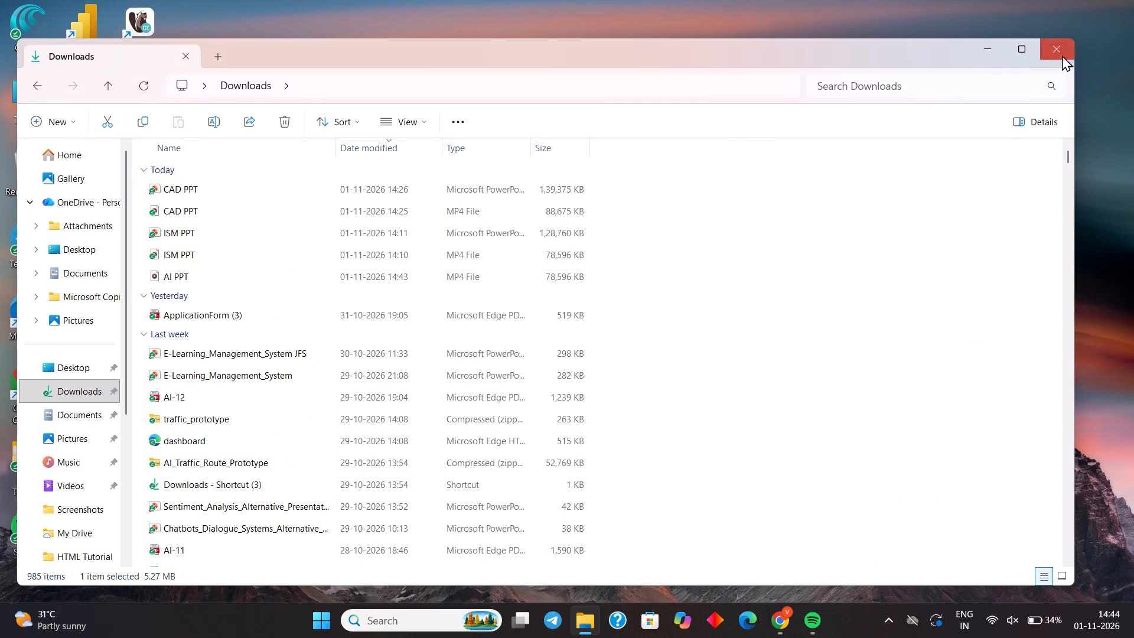
click(1066, 50)
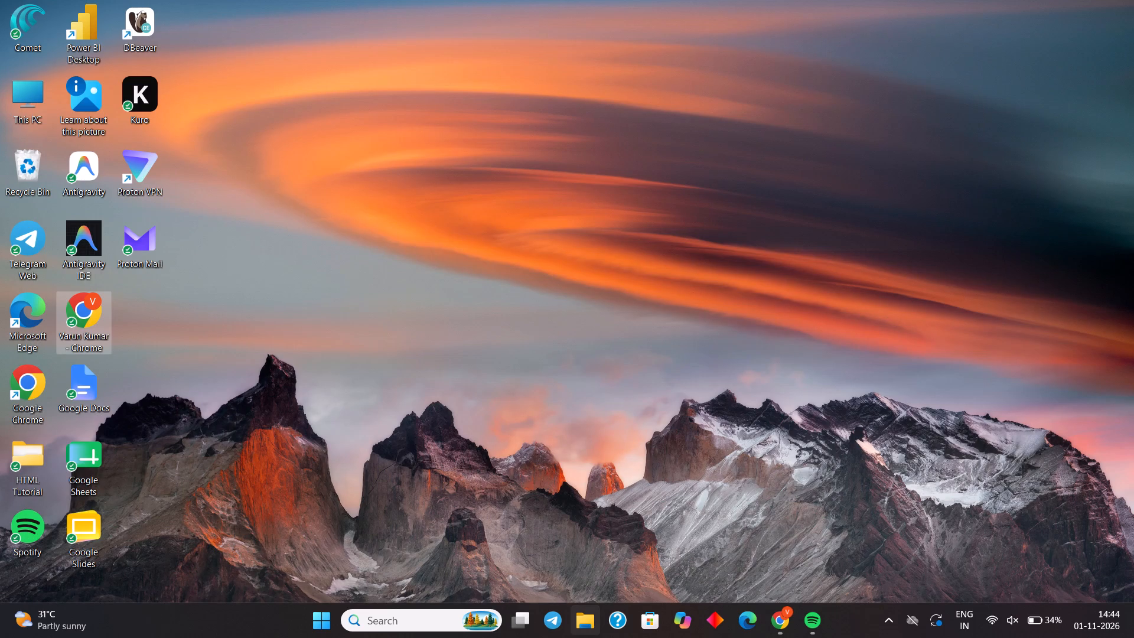
click(569, 637)
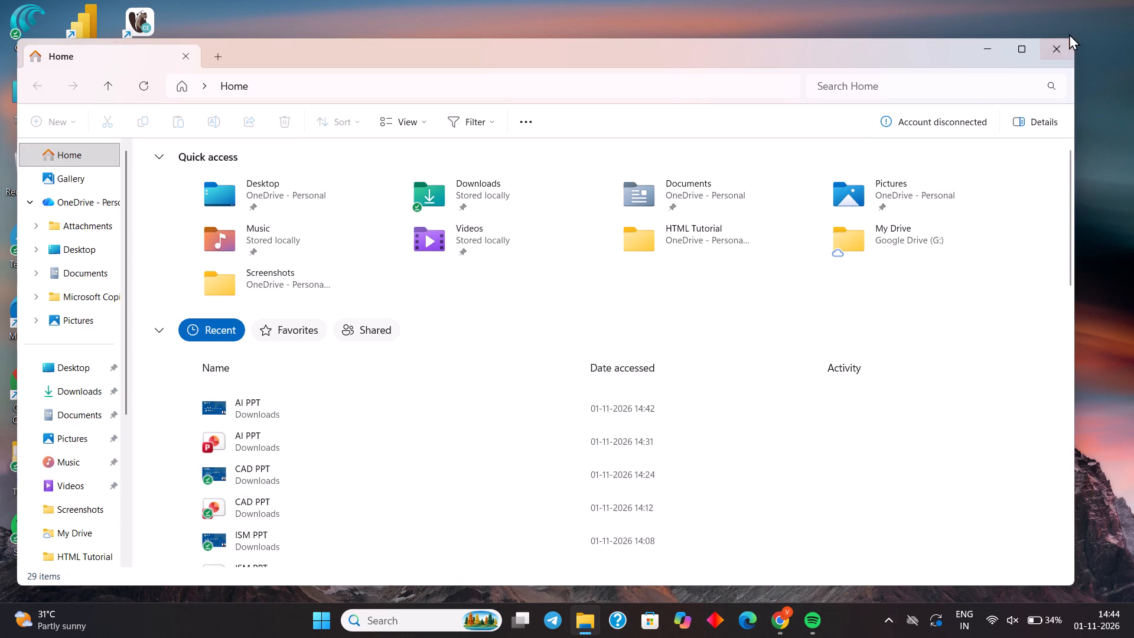
click(1056, 47)
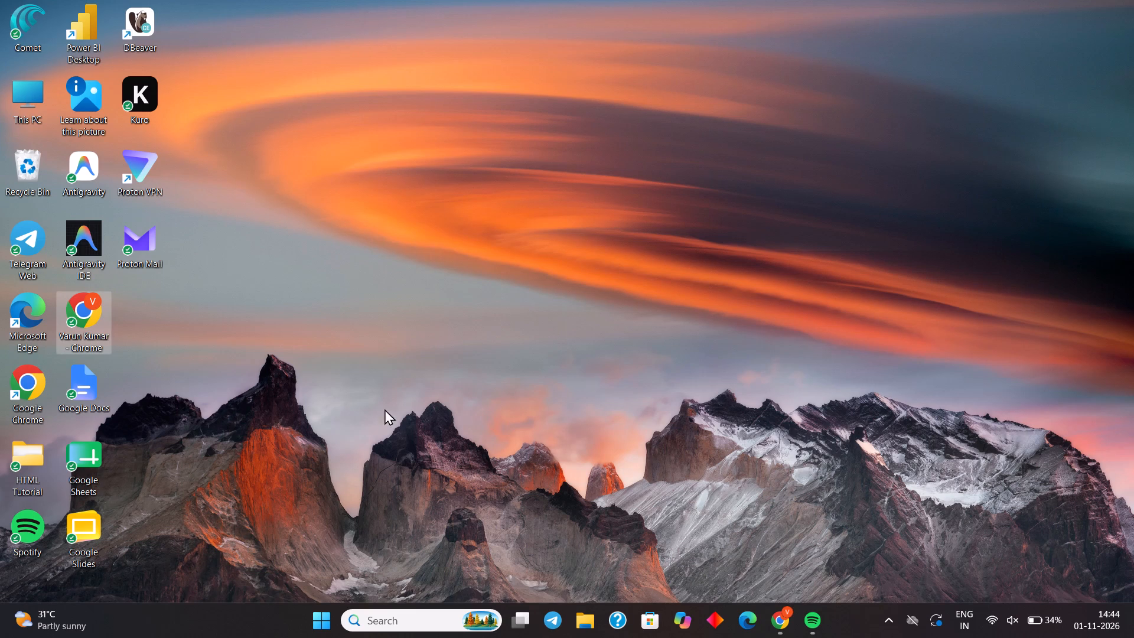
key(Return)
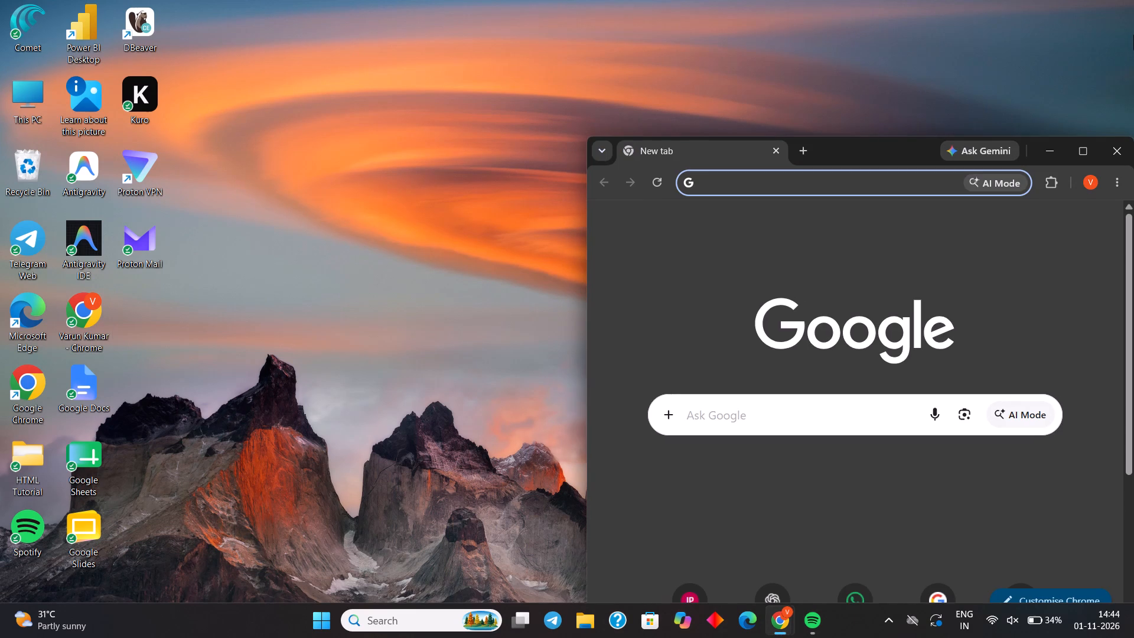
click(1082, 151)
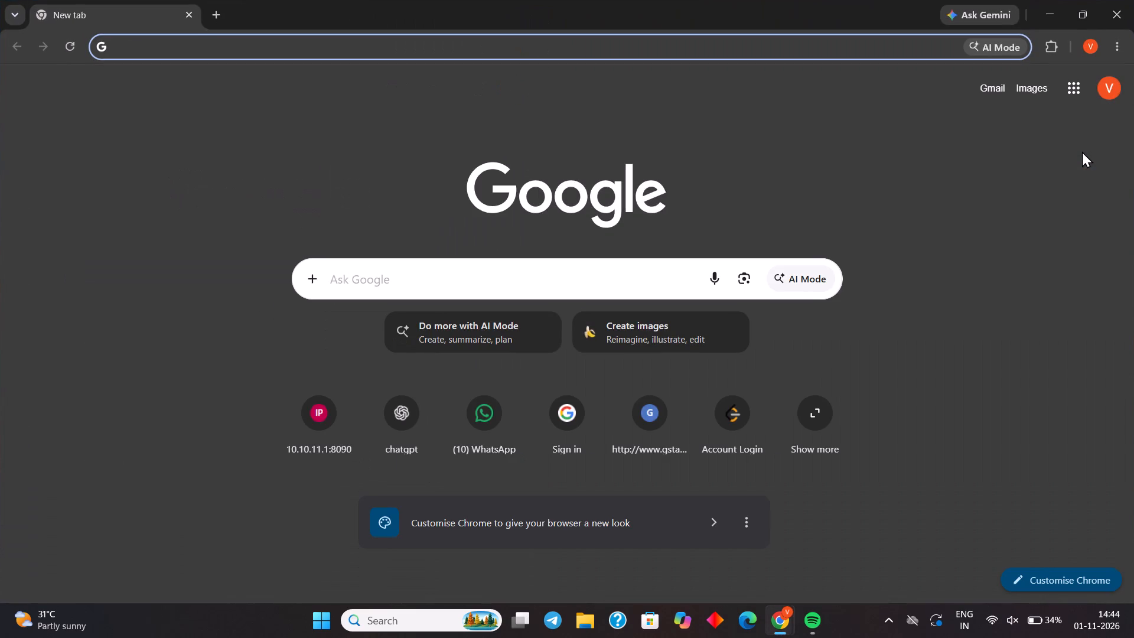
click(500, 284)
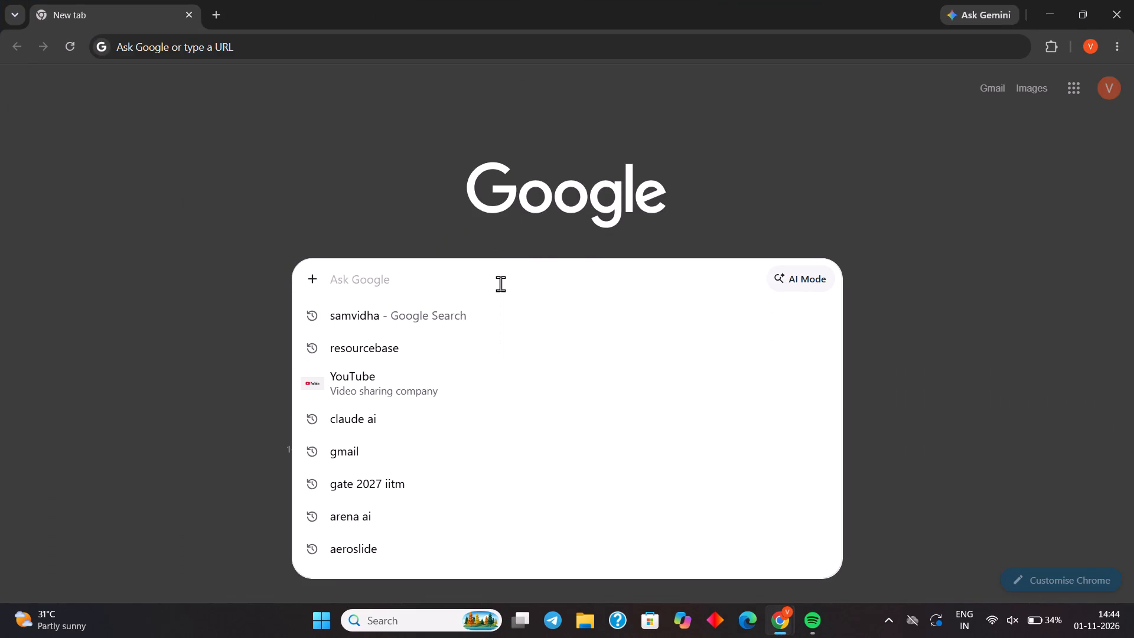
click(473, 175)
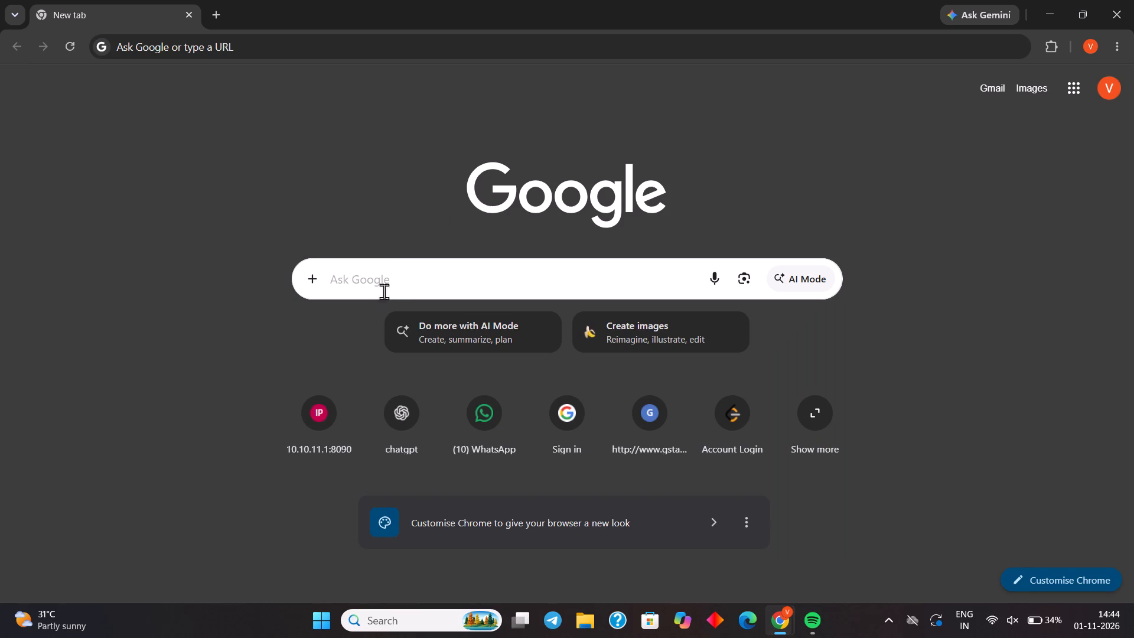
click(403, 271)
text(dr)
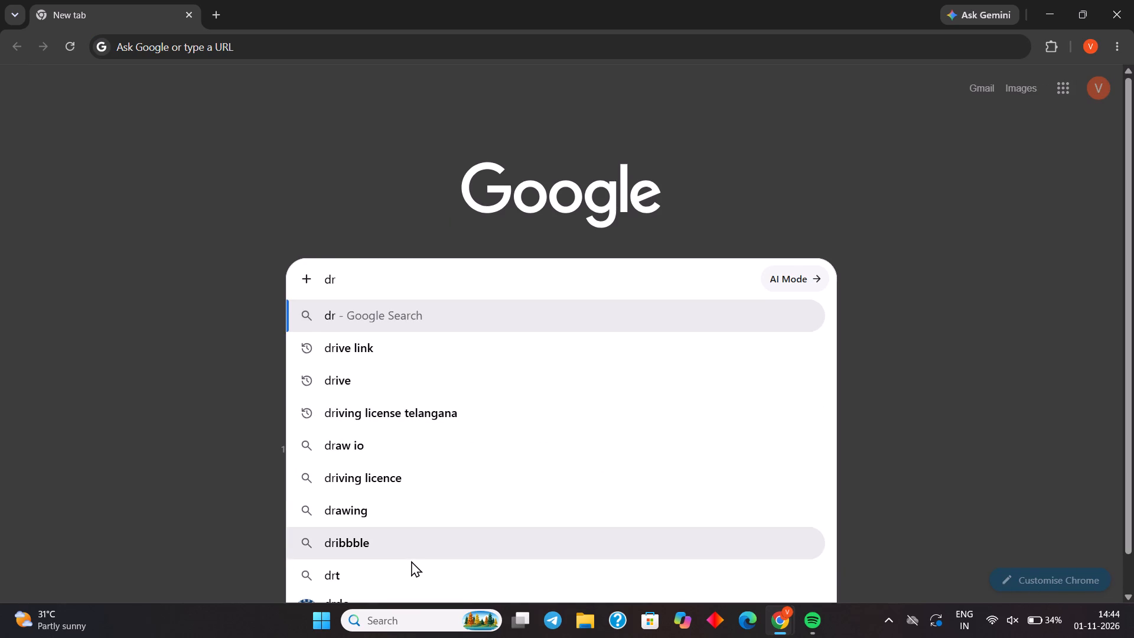
Find and open the Google Drive desktop app, and show its full list of synced files.
click(395, 623)
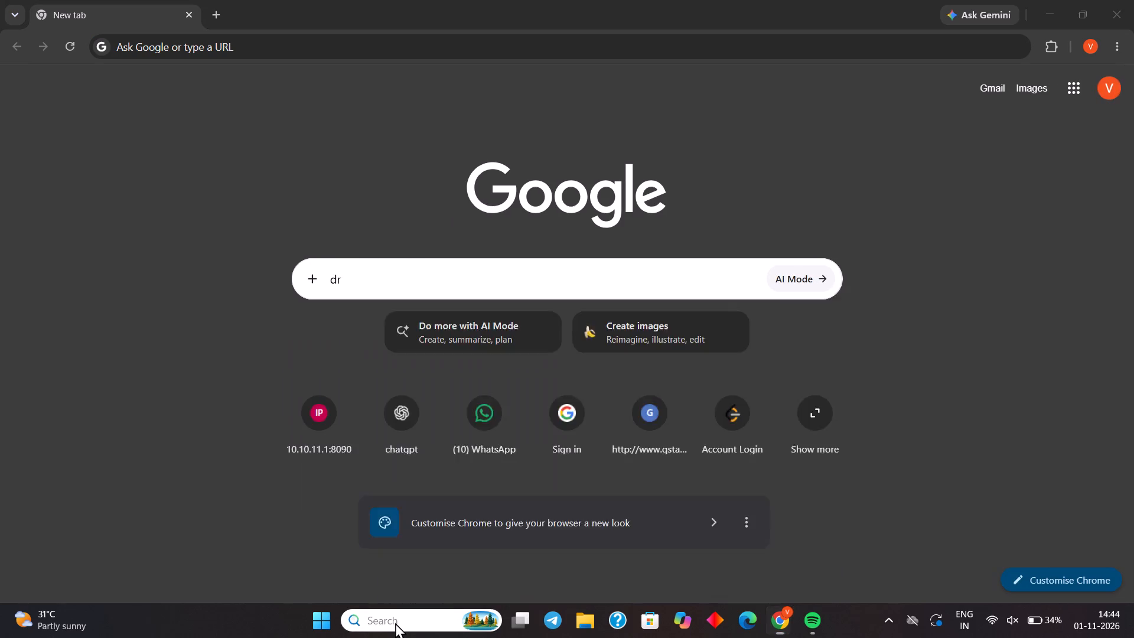
text(dr)
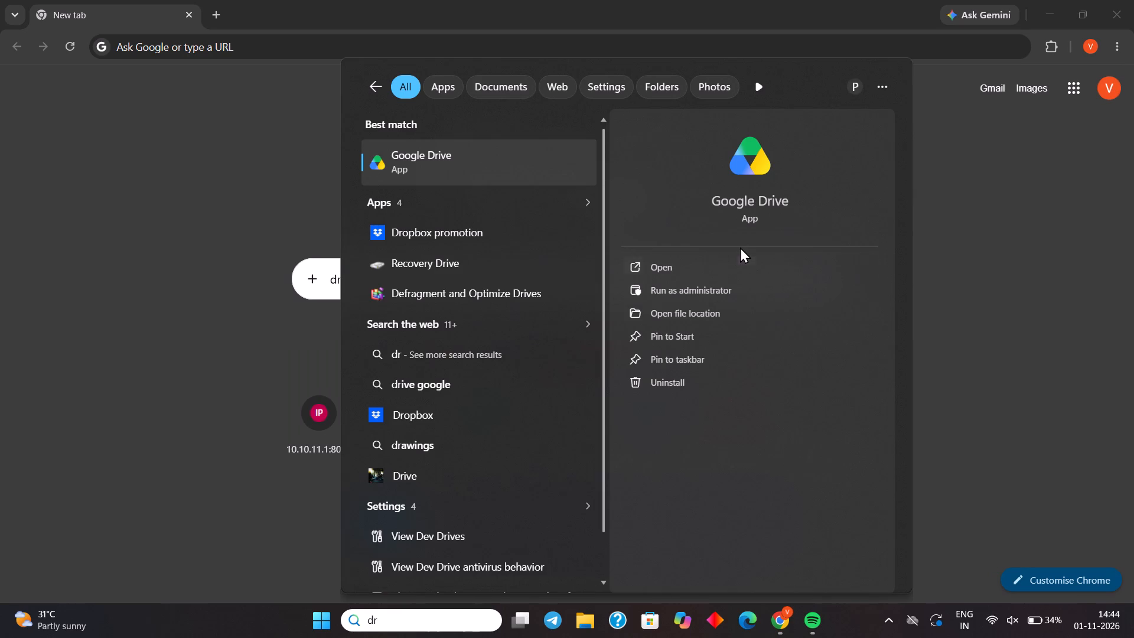
click(730, 263)
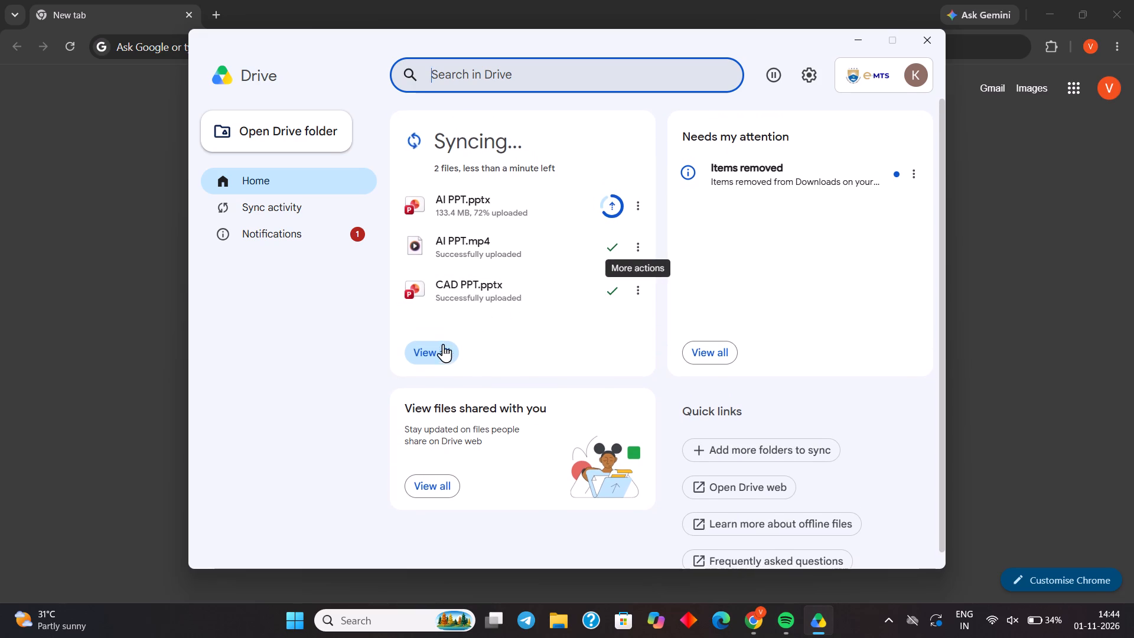
click(416, 350)
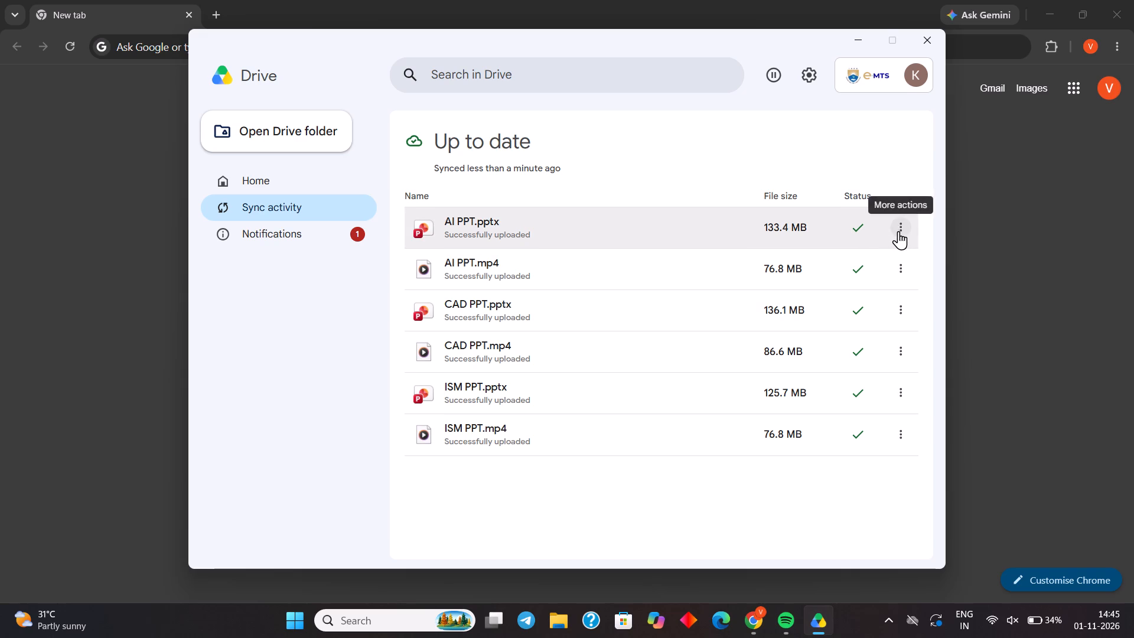
Locate AI PPT.mp4 in its local folder from the sync activity list, and close the folder window.
click(516, 262)
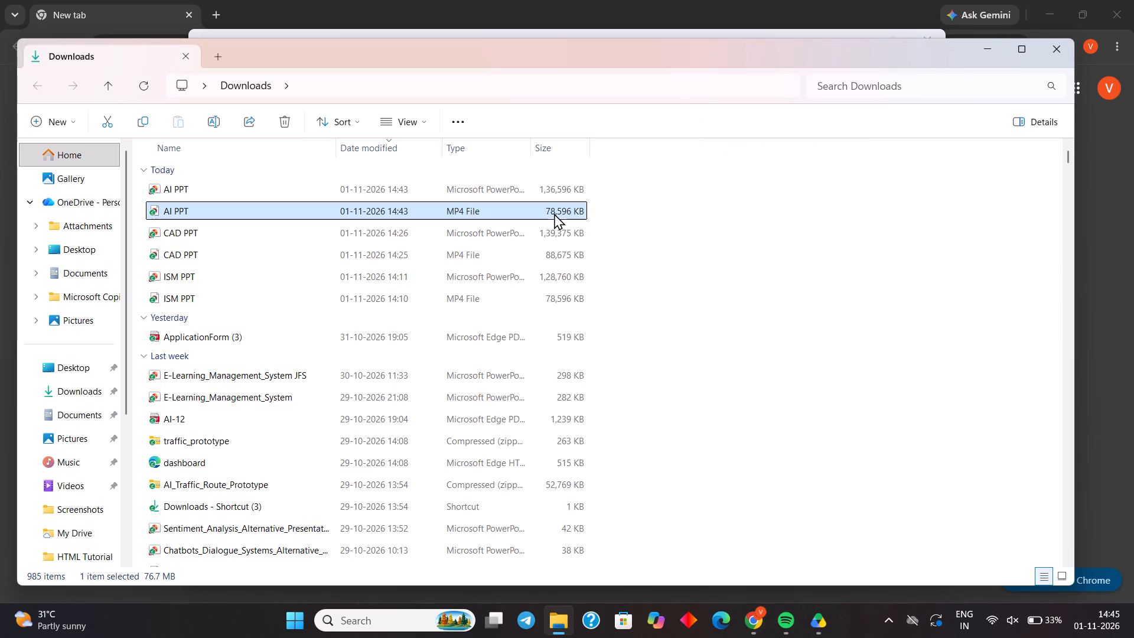
click(1069, 53)
click(507, 265)
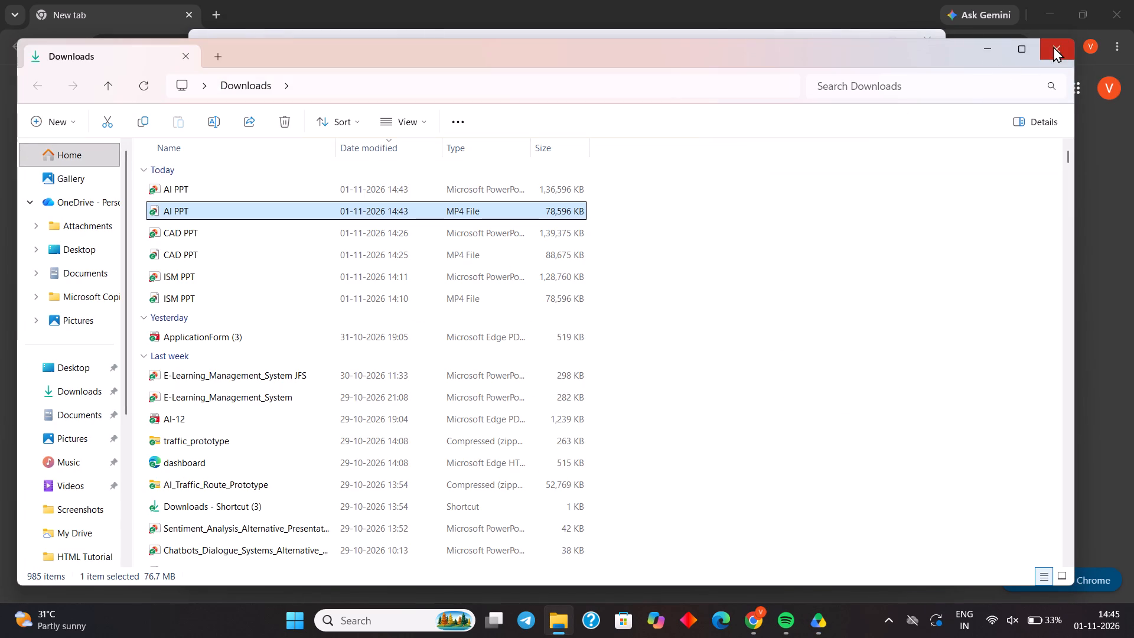
click(1057, 44)
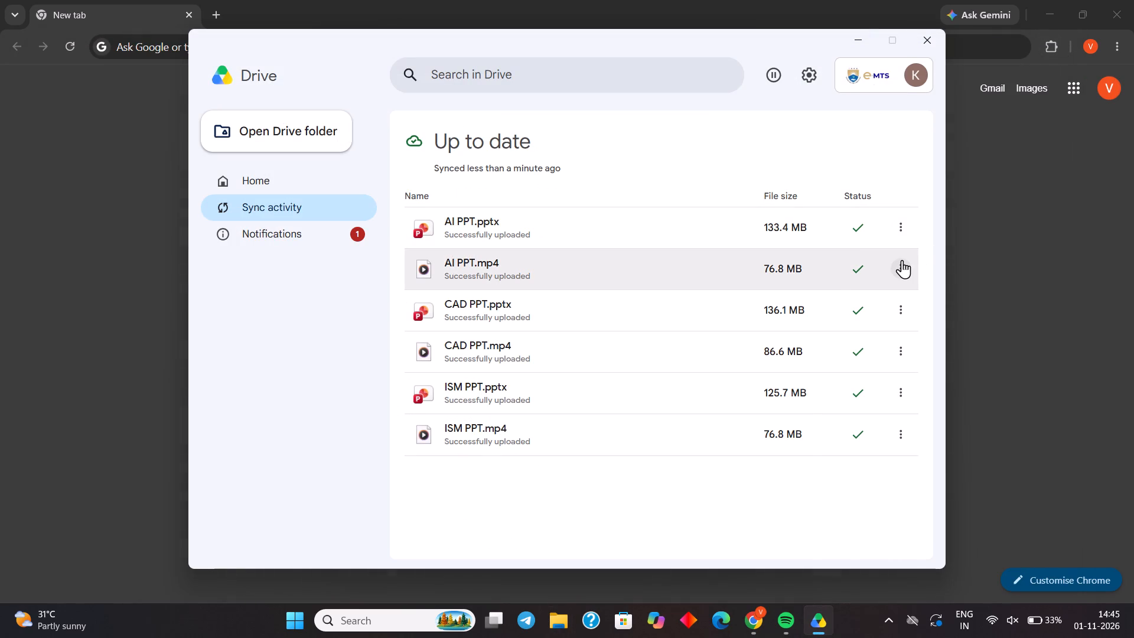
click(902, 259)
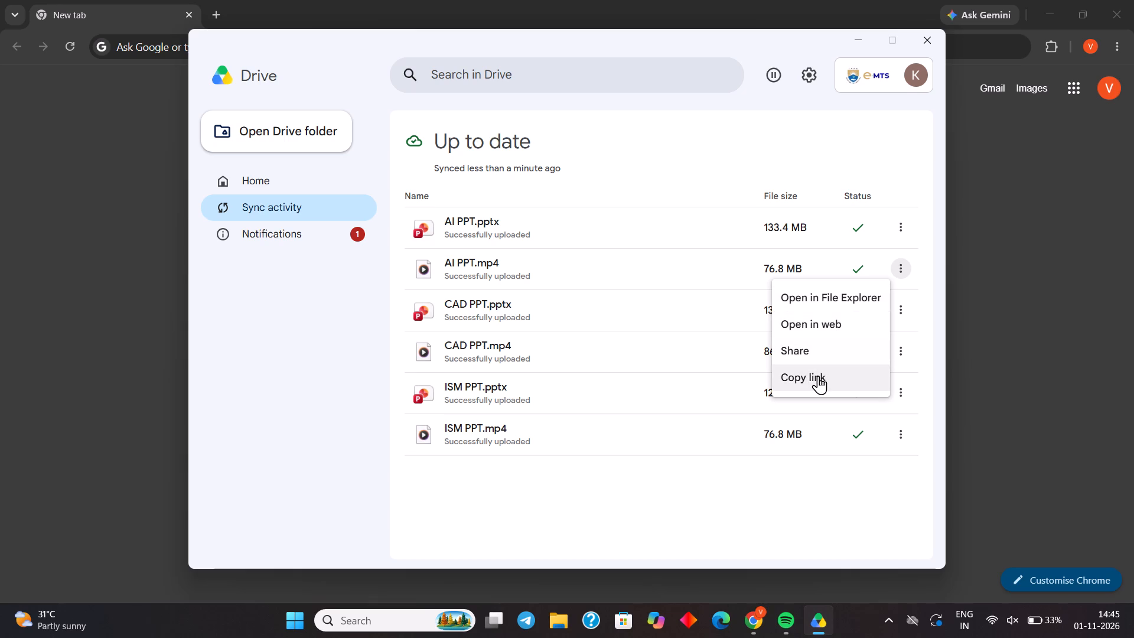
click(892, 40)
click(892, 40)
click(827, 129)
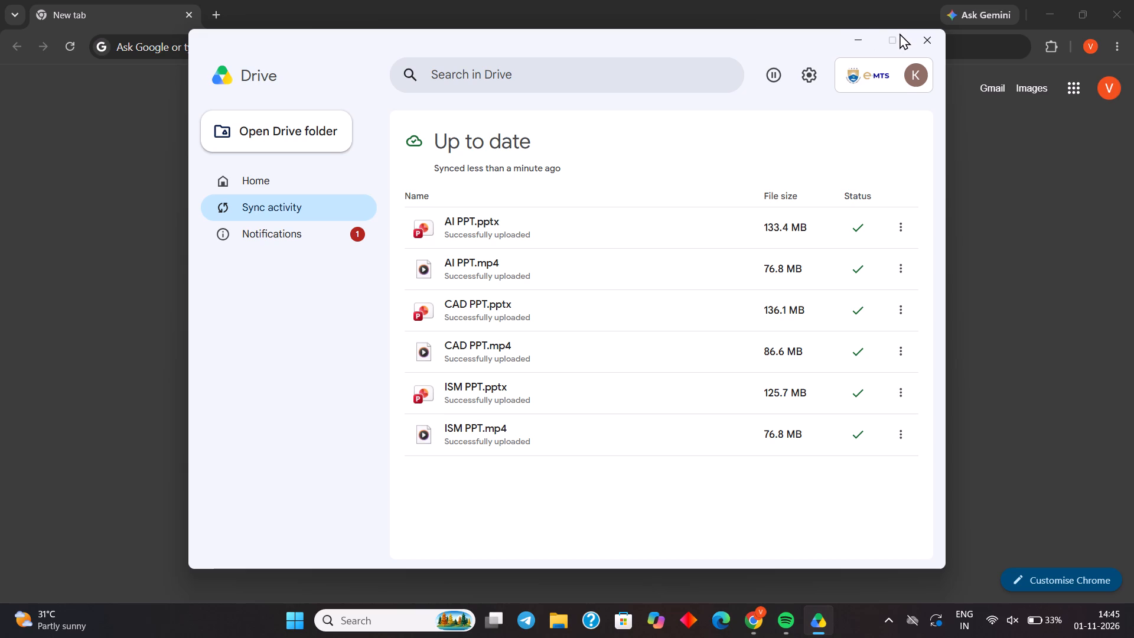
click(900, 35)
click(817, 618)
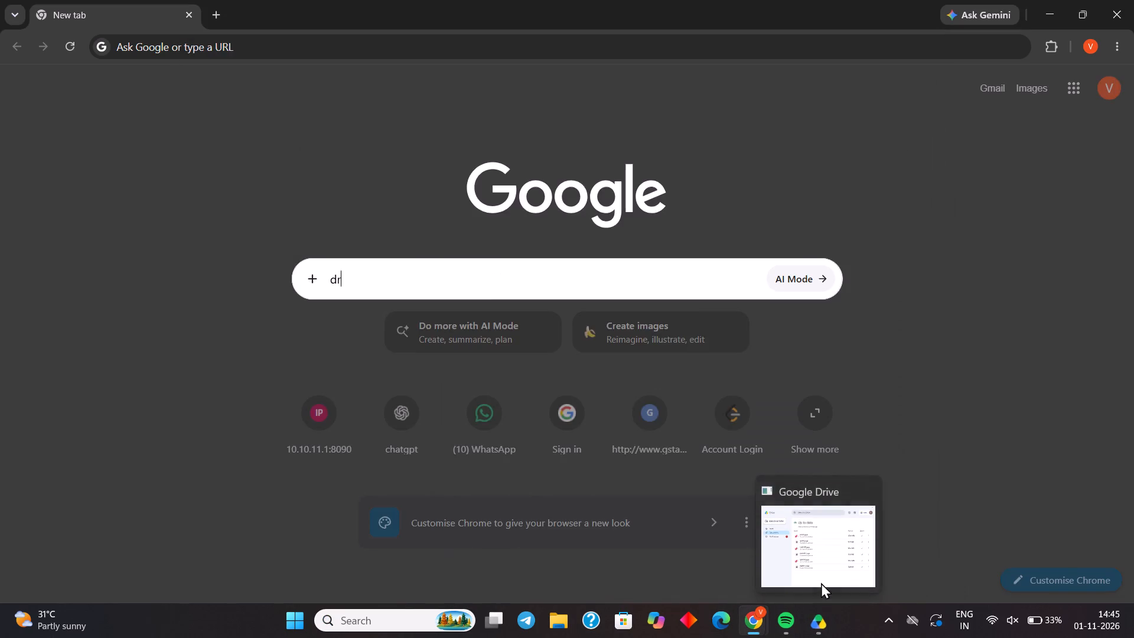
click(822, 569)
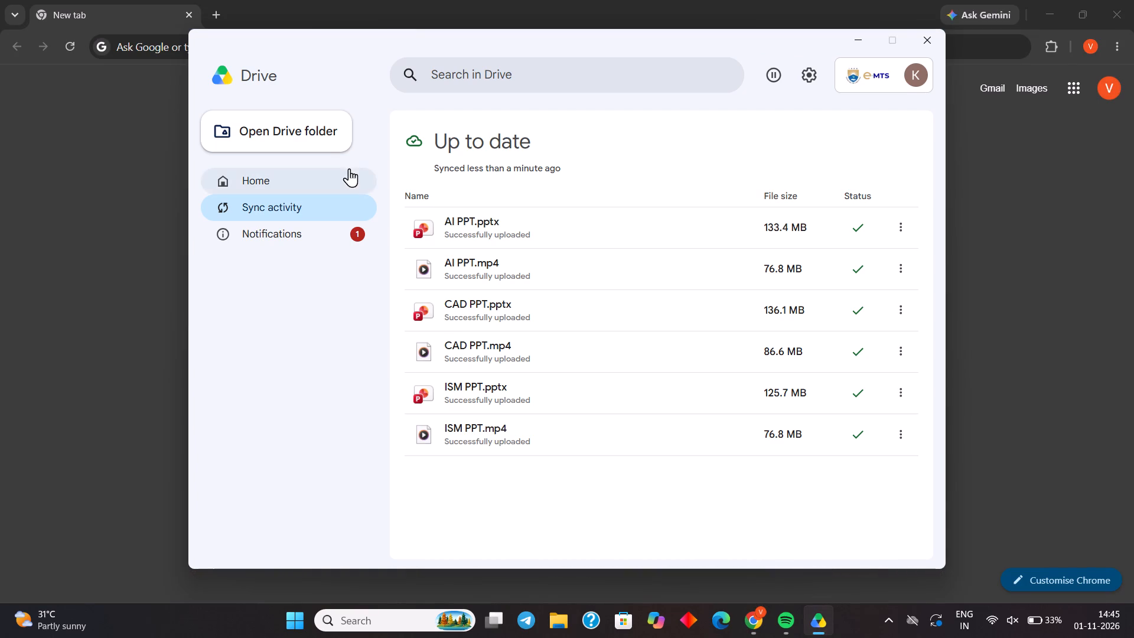
Return to the Drive home view and copy the link to AI PPT.pptx.
click(273, 184)
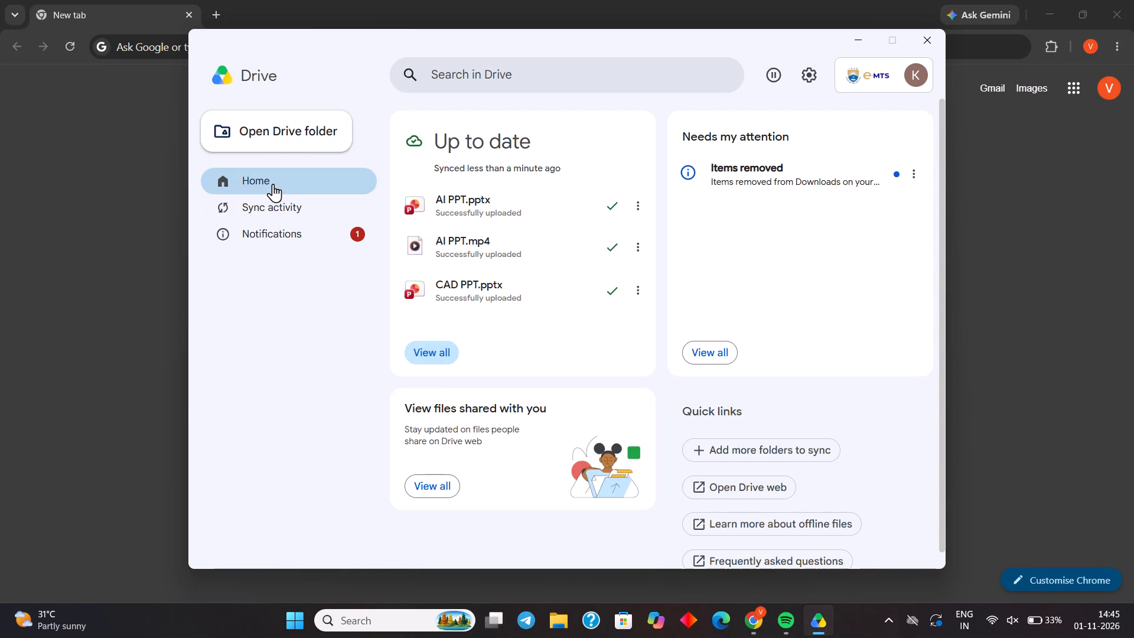
click(638, 208)
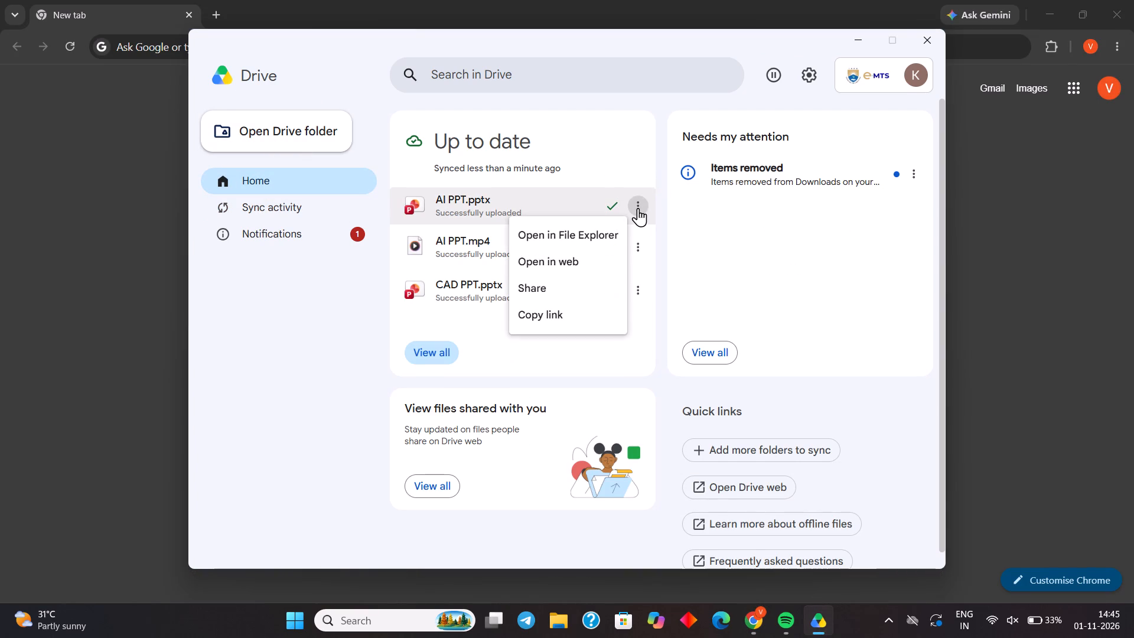
click(561, 320)
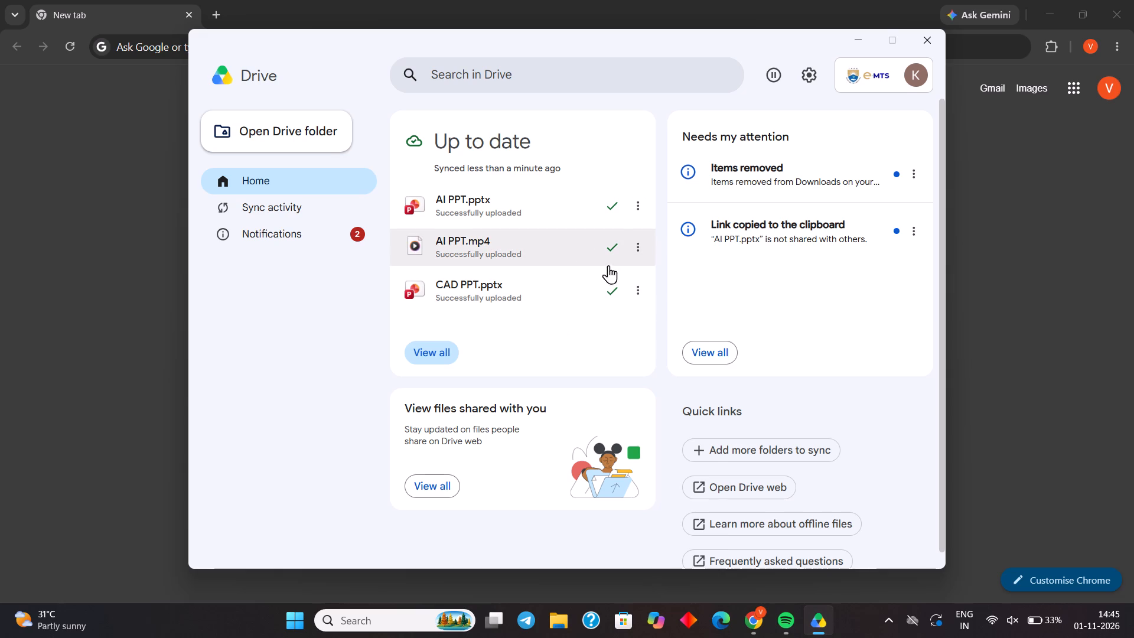
Open sharing for AI PPT.mp4 and set its general access to Anyone with the link.
click(633, 240)
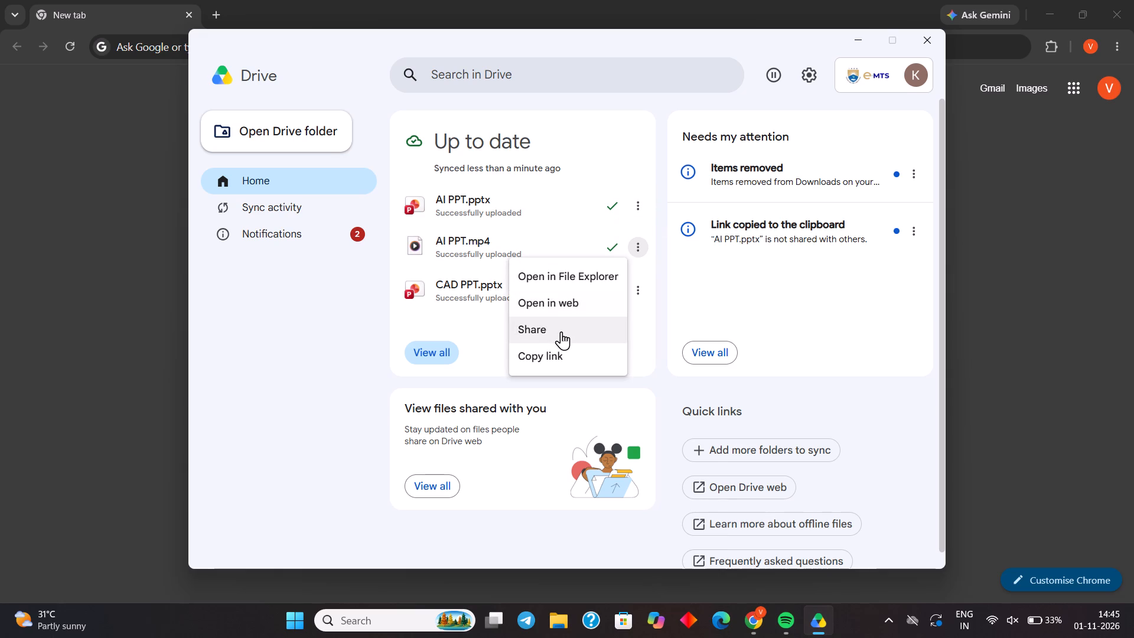
click(561, 331)
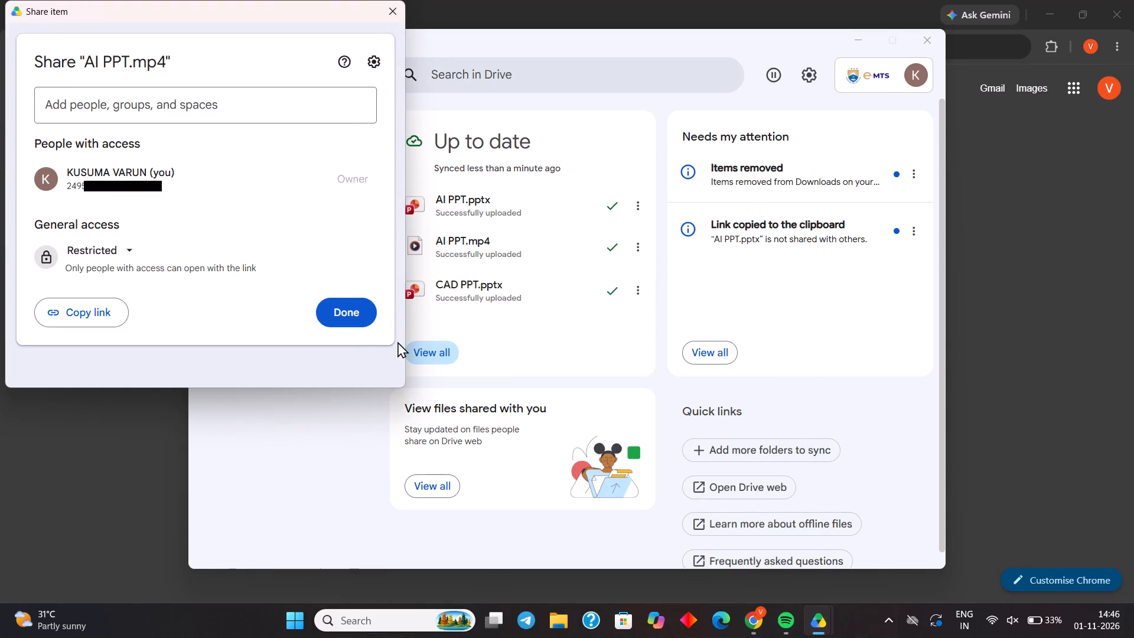
click(132, 251)
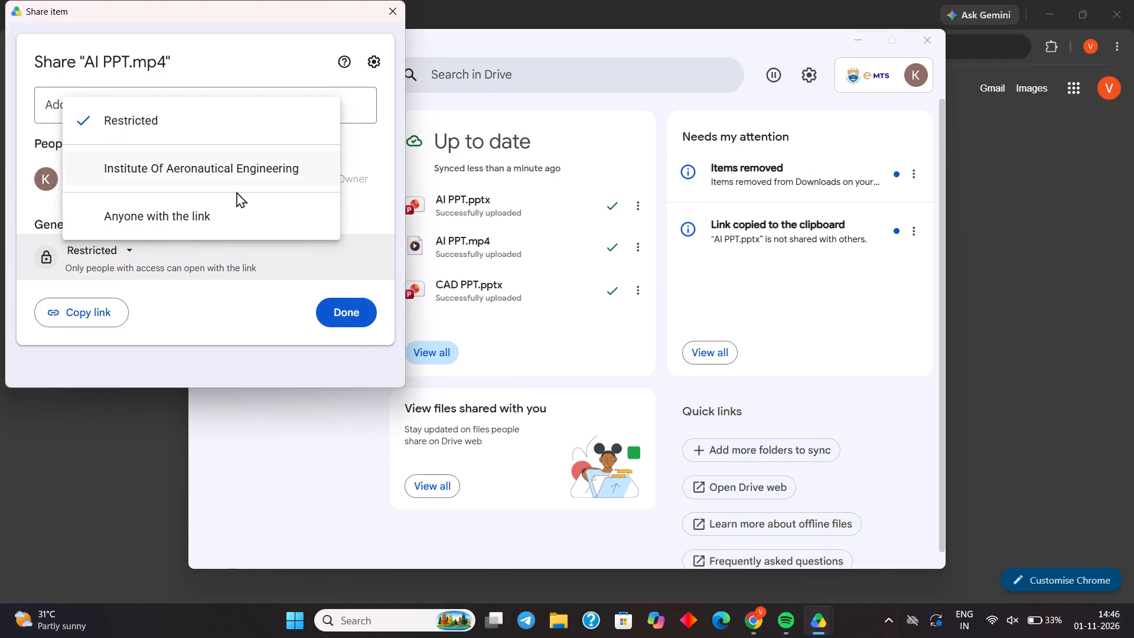
click(233, 206)
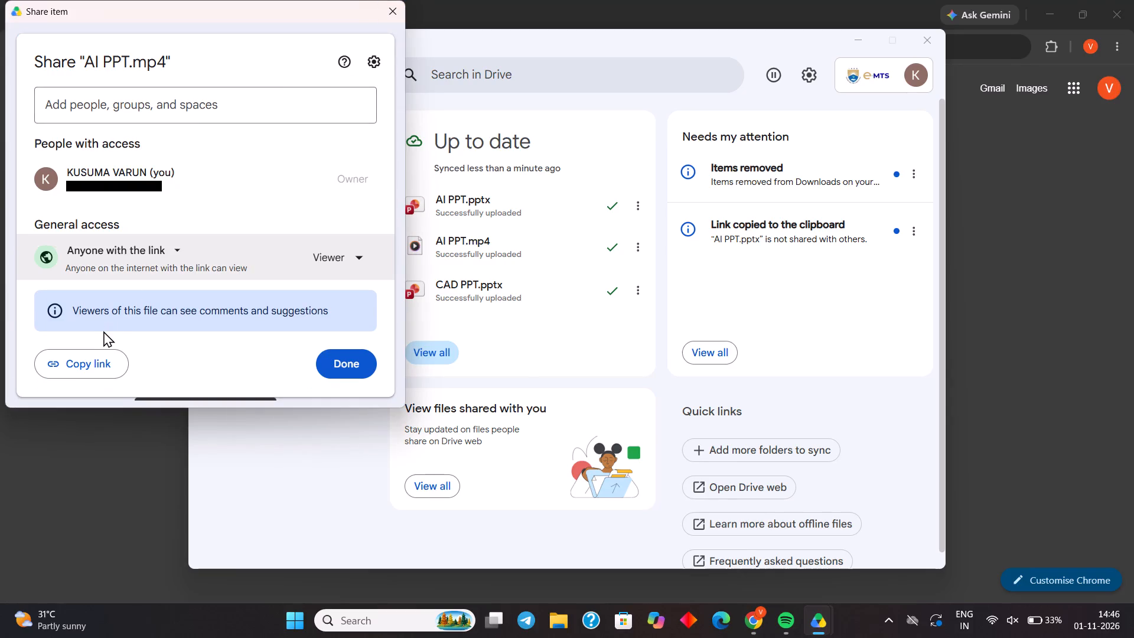
Close the AI PPT.mp4 share window and minimise the Google Drive app.
click(390, 14)
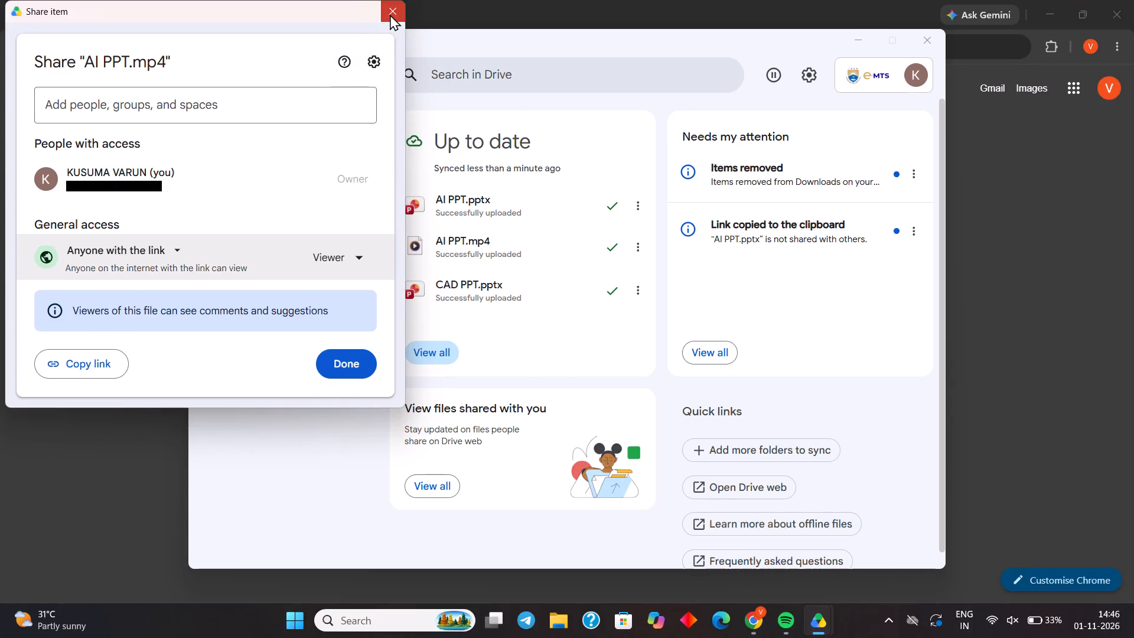
click(853, 37)
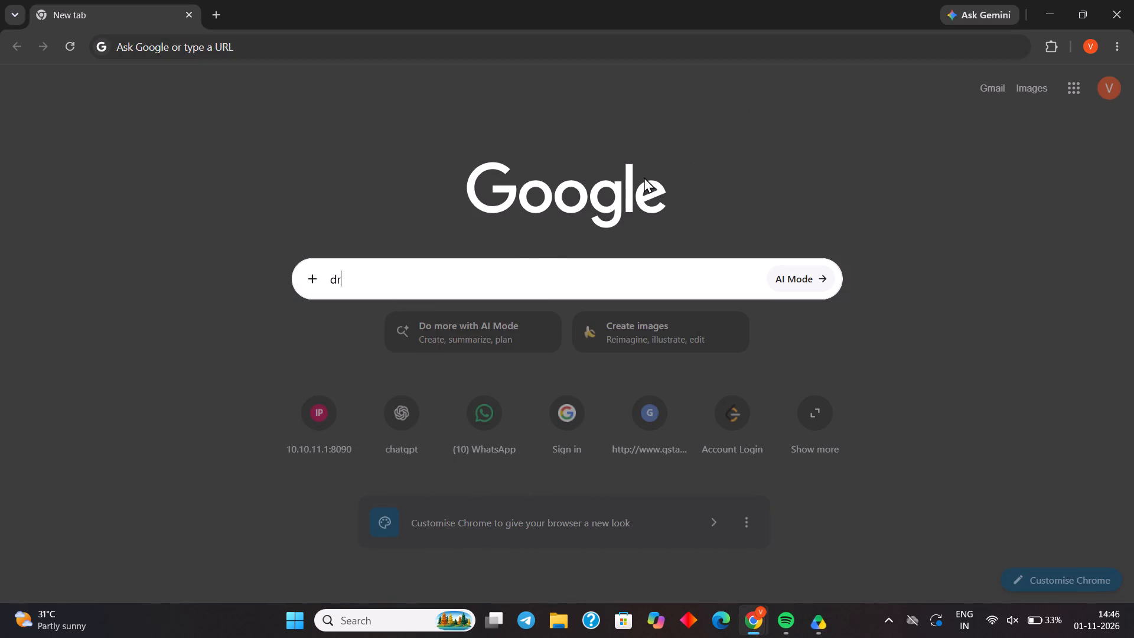
In Chrome, clear the leftover search text, search for samvidha, and sign in to the Samvidha - IARE portal with the saved credentials.
key(BackSpace)
key(BackSpace)
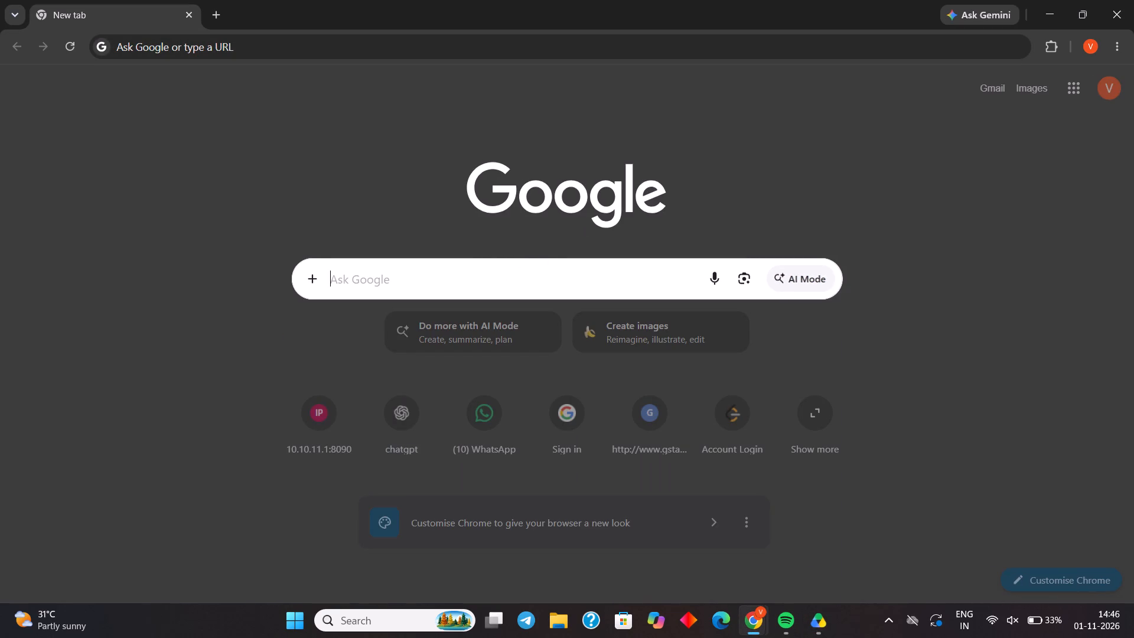
click(439, 287)
click(428, 307)
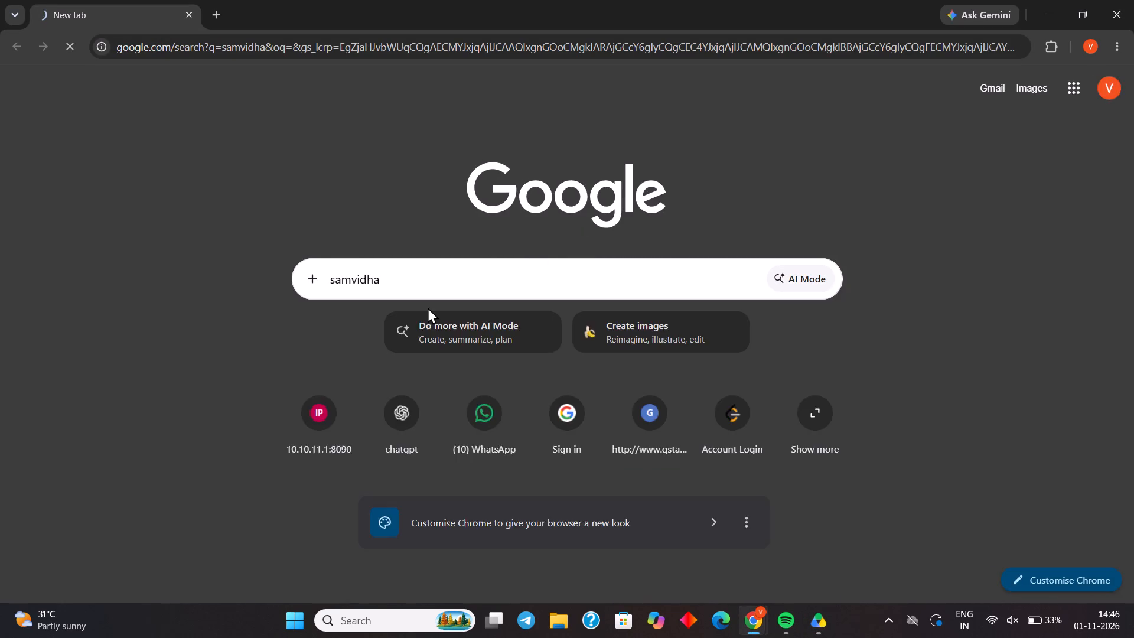
click(245, 246)
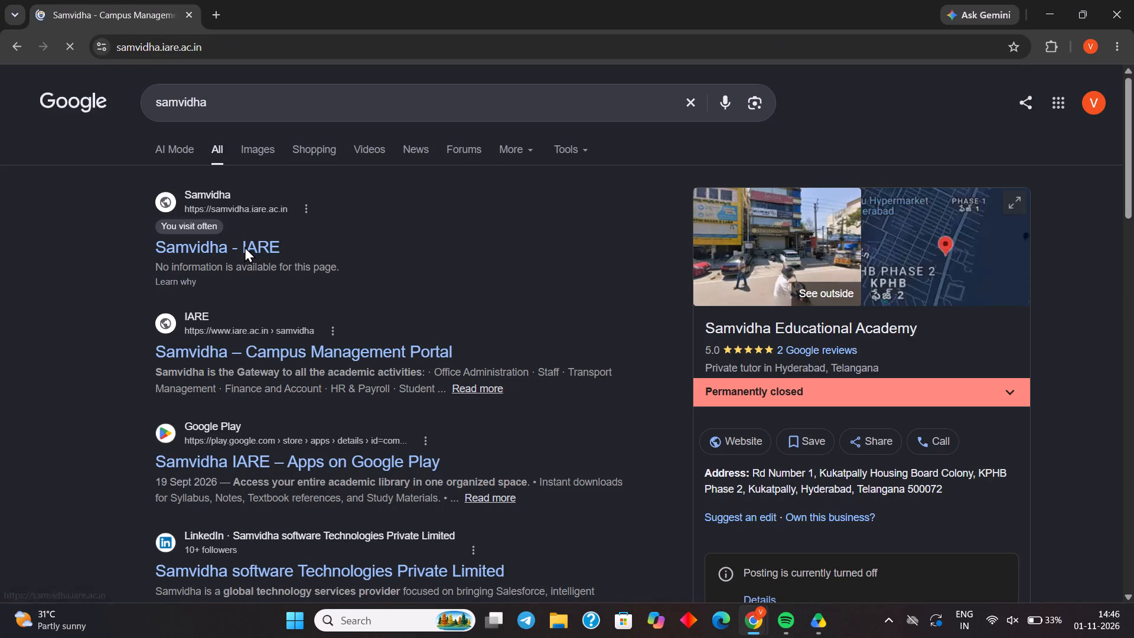
click(437, 383)
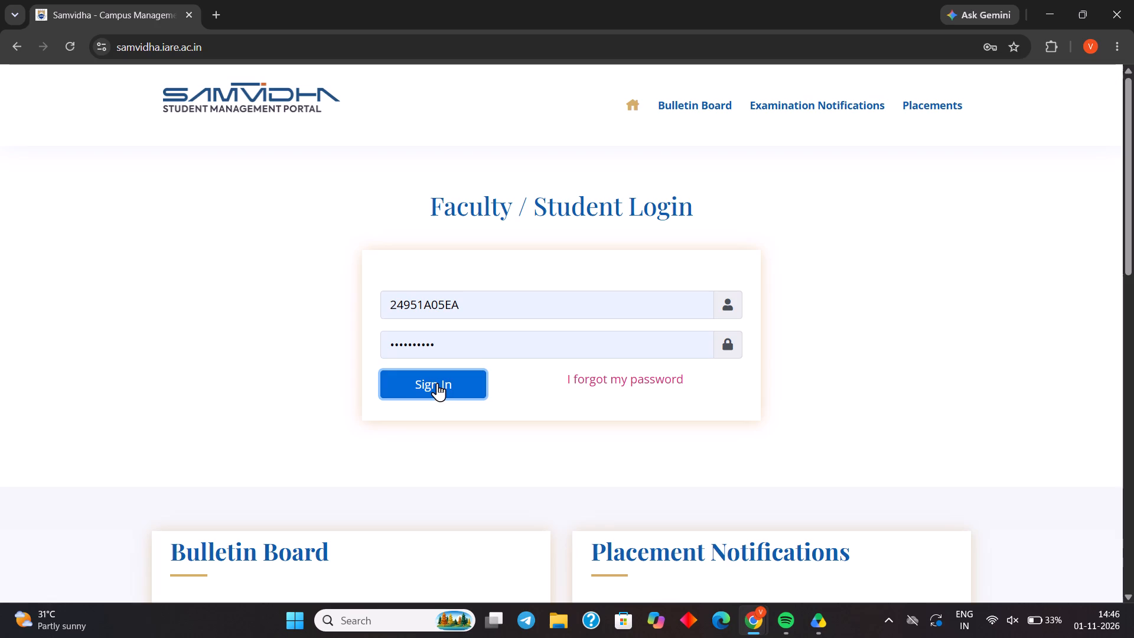
Open the portal's AAT-II upload page.
scroll(56, 387, down, 5)
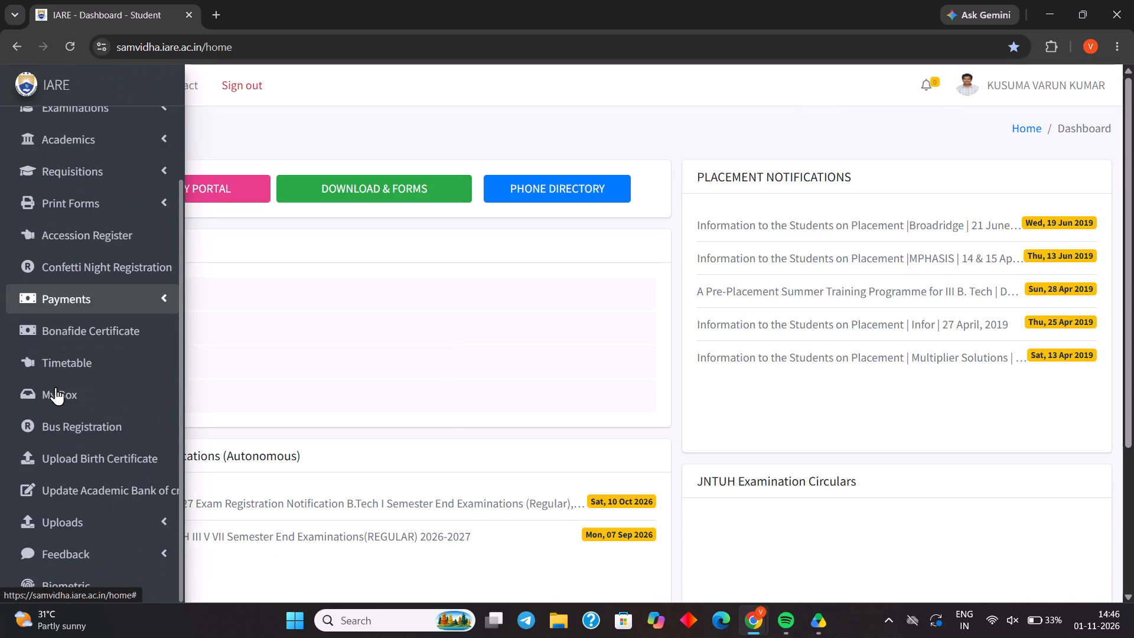
scroll(56, 387, down, 1)
click(131, 518)
scroll(131, 518, down, 5)
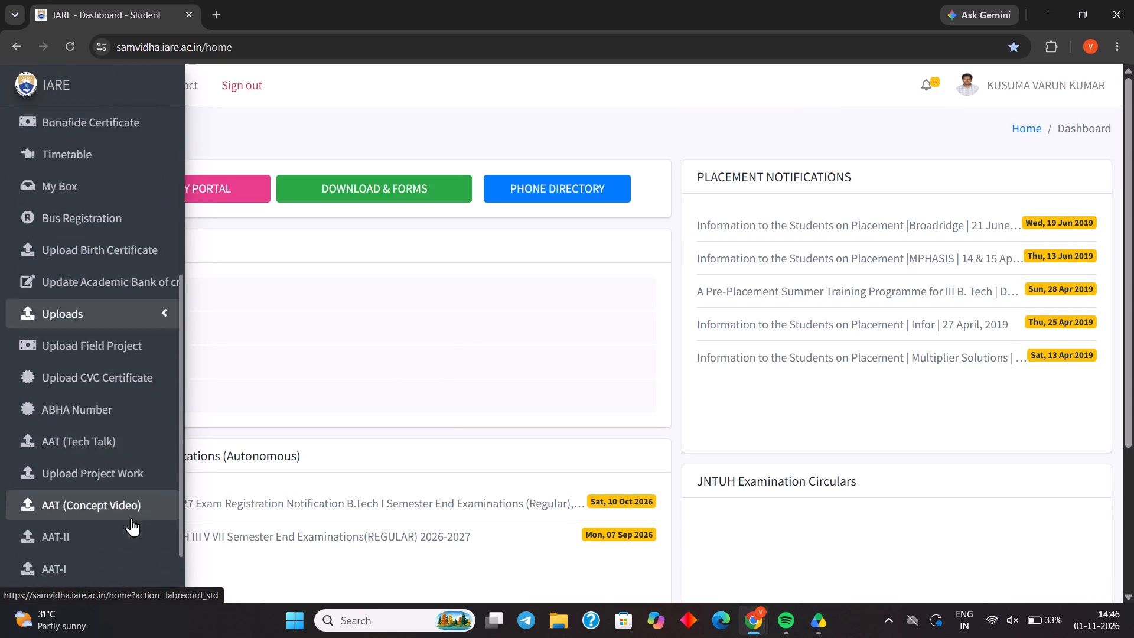
click(93, 455)
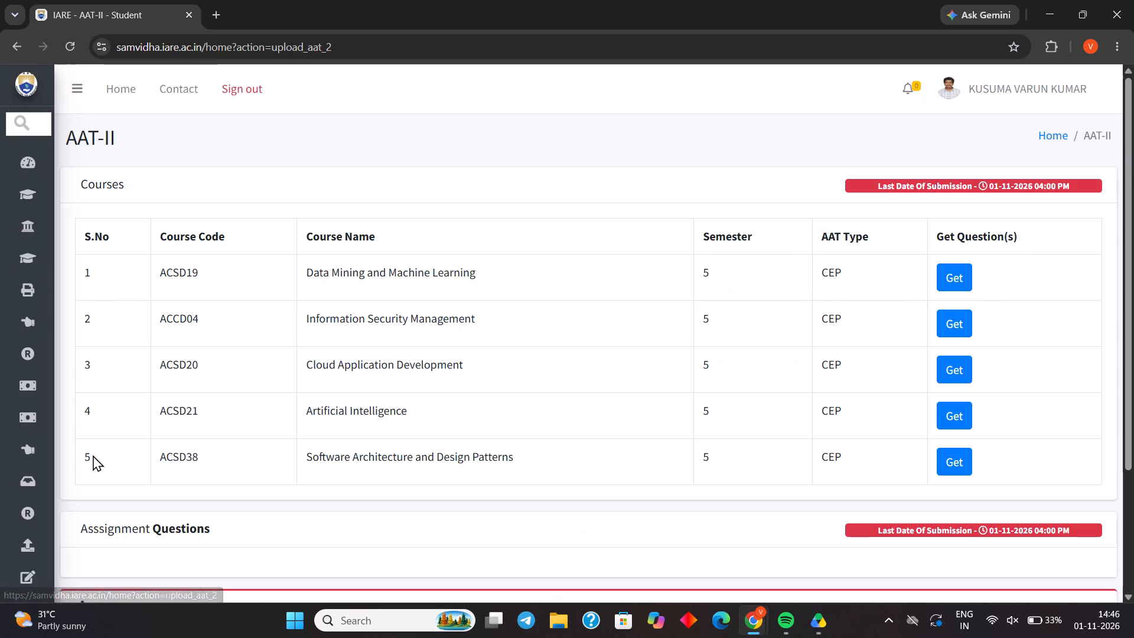
Get the question for ACSD19 Data Mining and Machine Learning, view its submitted video link, and close the video.
click(957, 274)
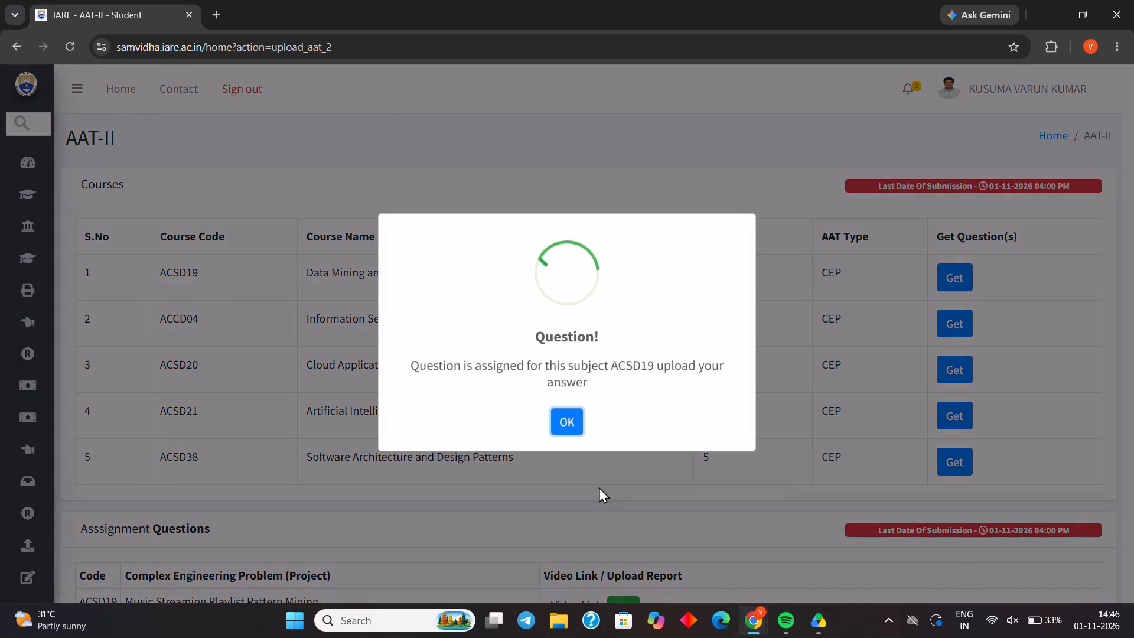
click(566, 416)
scroll(566, 416, down, 6)
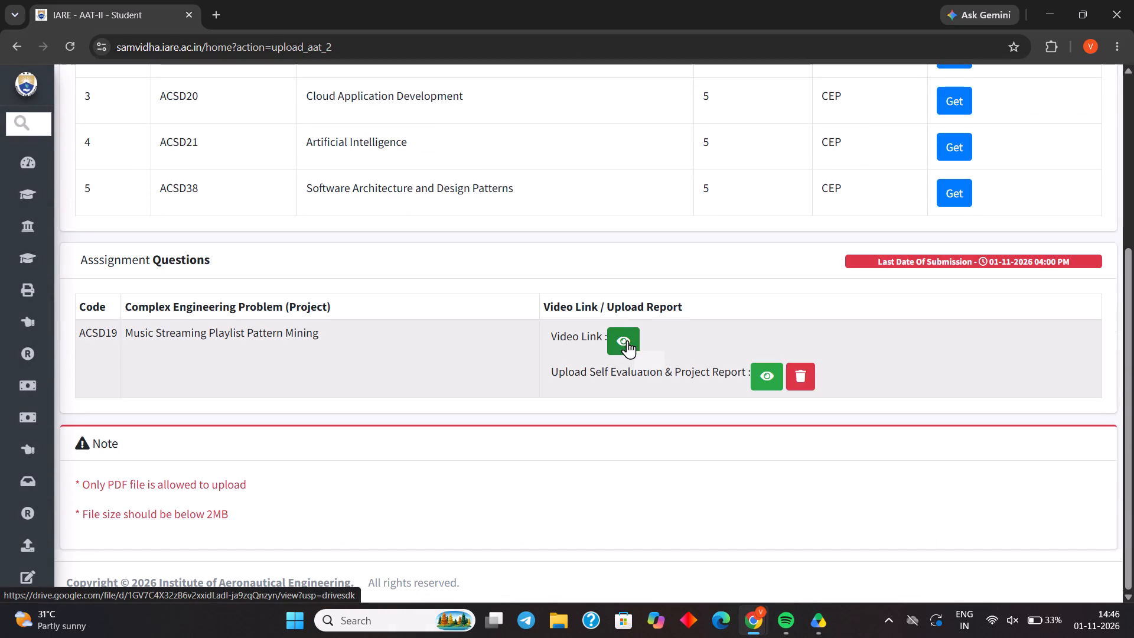
click(627, 340)
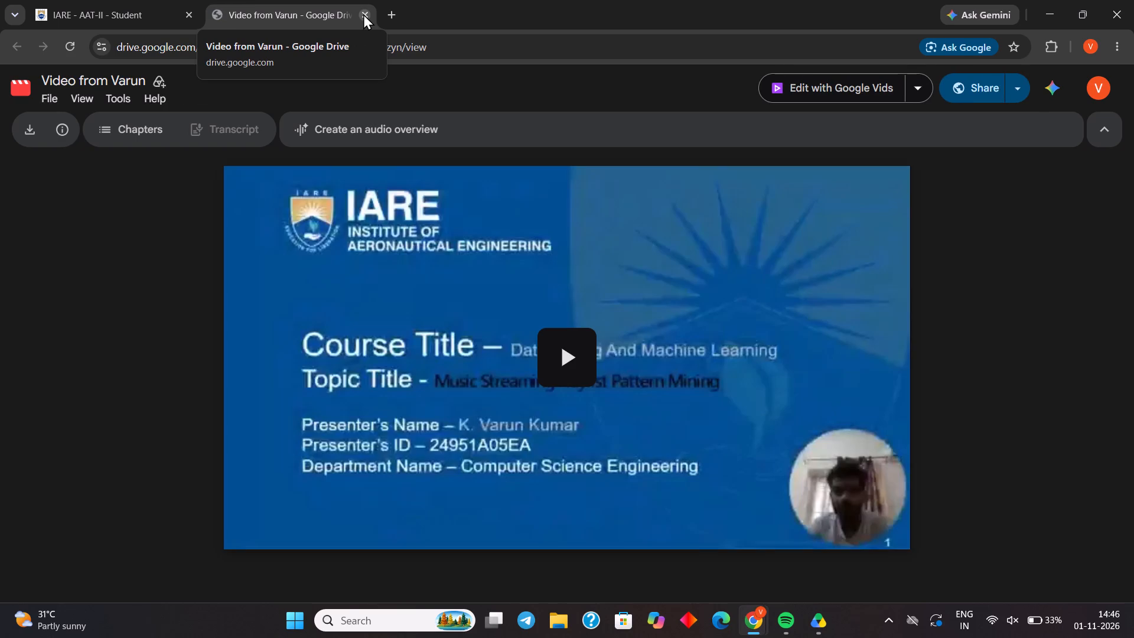
click(363, 14)
Get the question for ACCD04 Information Security Management and delete its existing submission.
scroll(320, 197, up, 3)
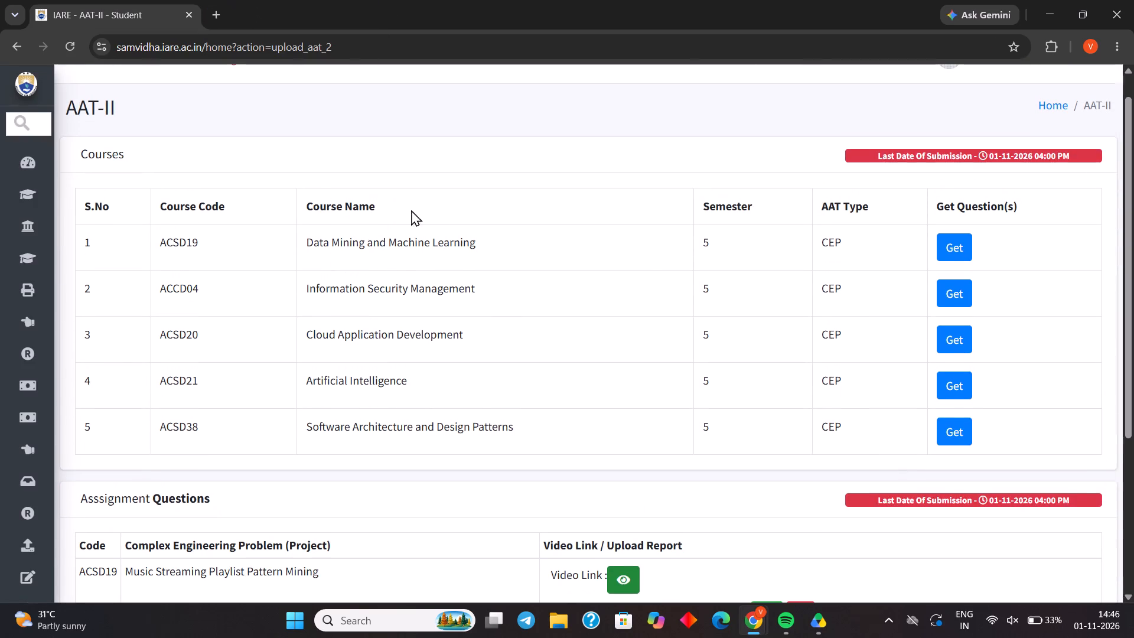
click(957, 294)
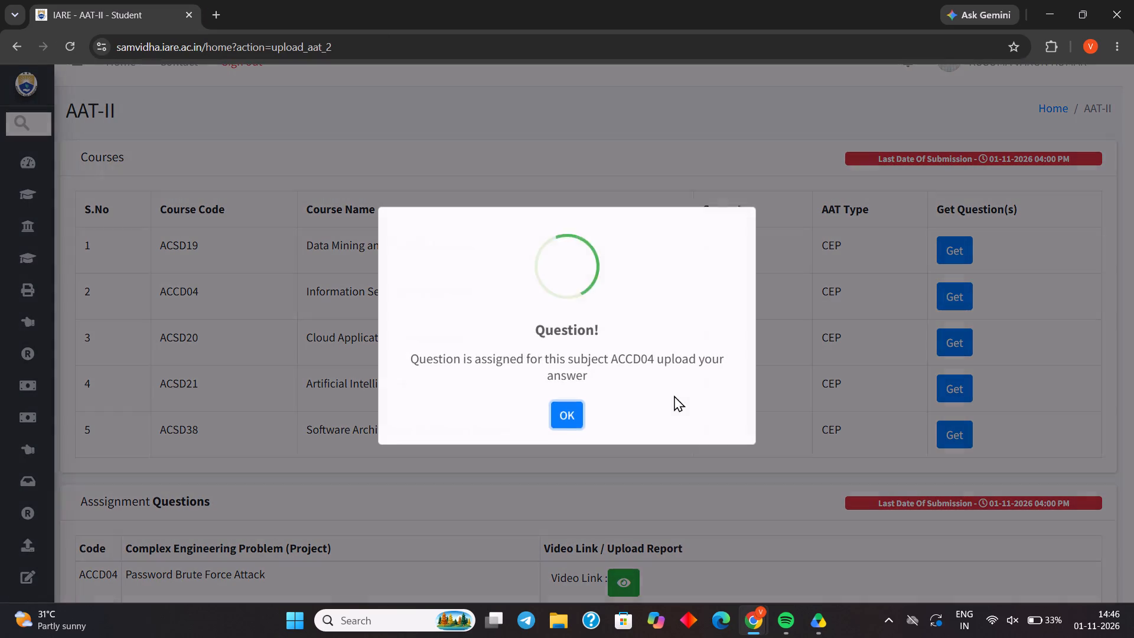
click(572, 426)
scroll(572, 426, down, 6)
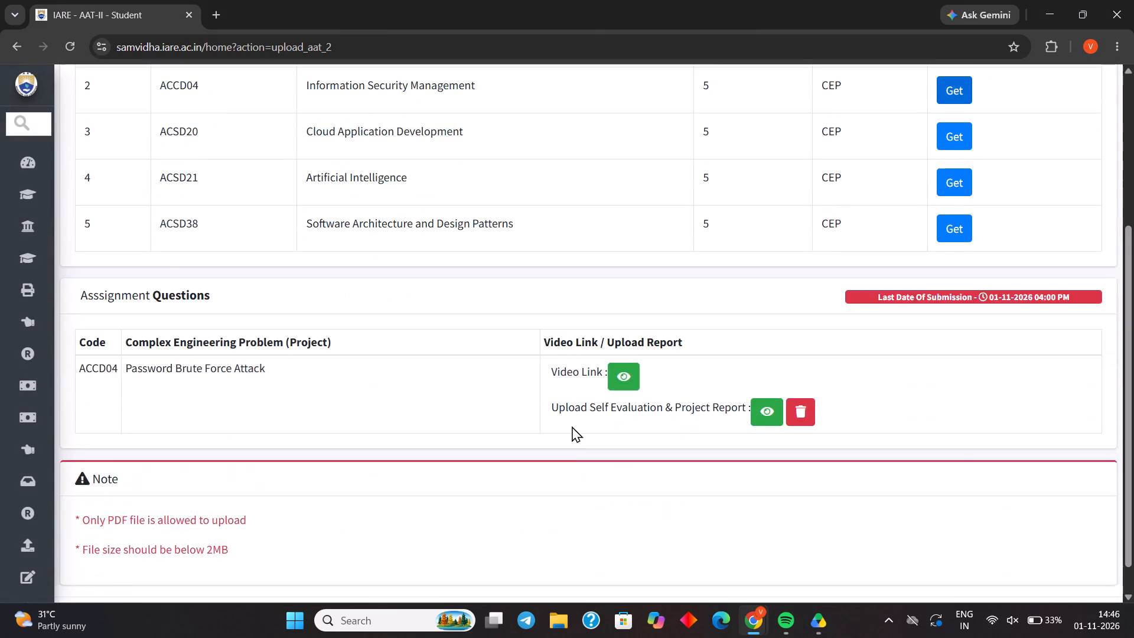
click(811, 372)
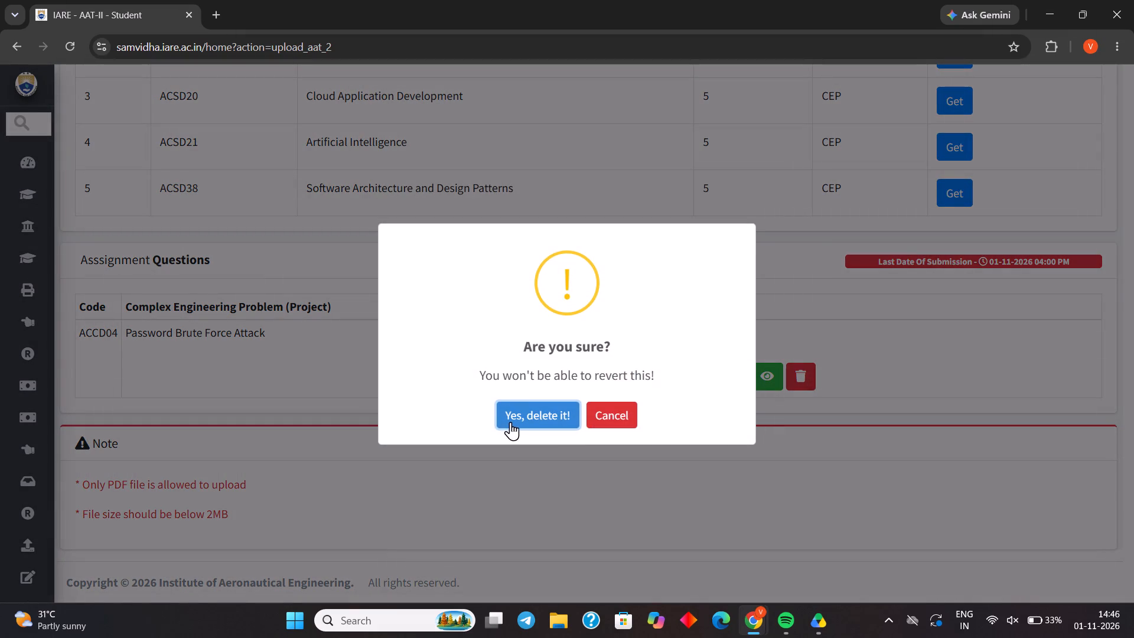
click(512, 421)
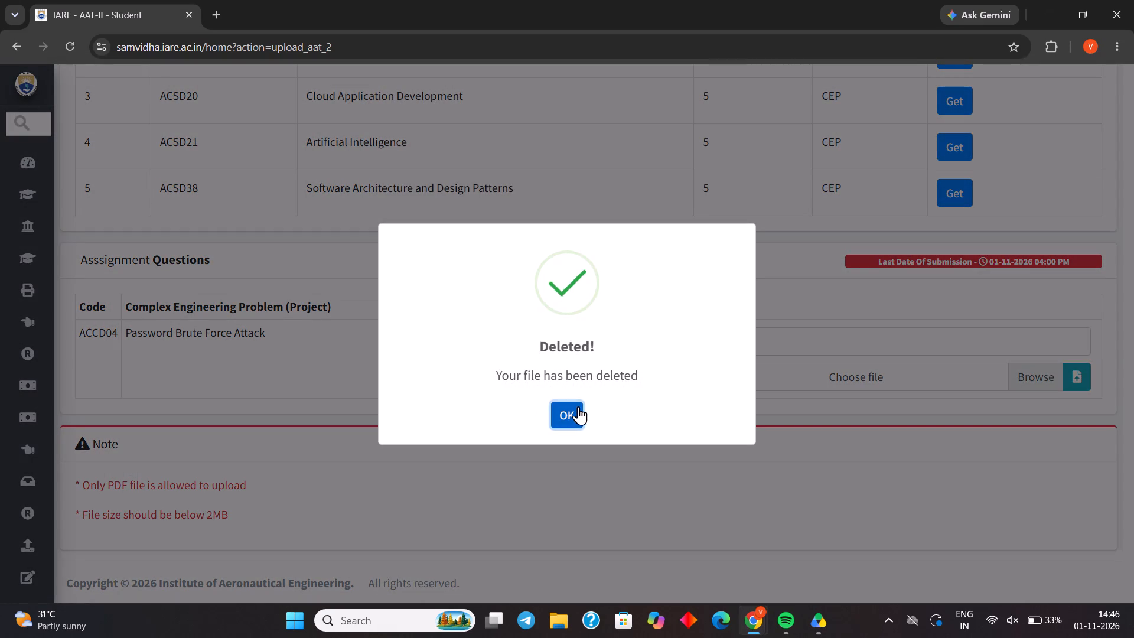
click(578, 406)
For the ACCD04 video link, switch to the Google Drive app and open sharing for ISM PPT.mp4 from the full sync activity list.
click(595, 340)
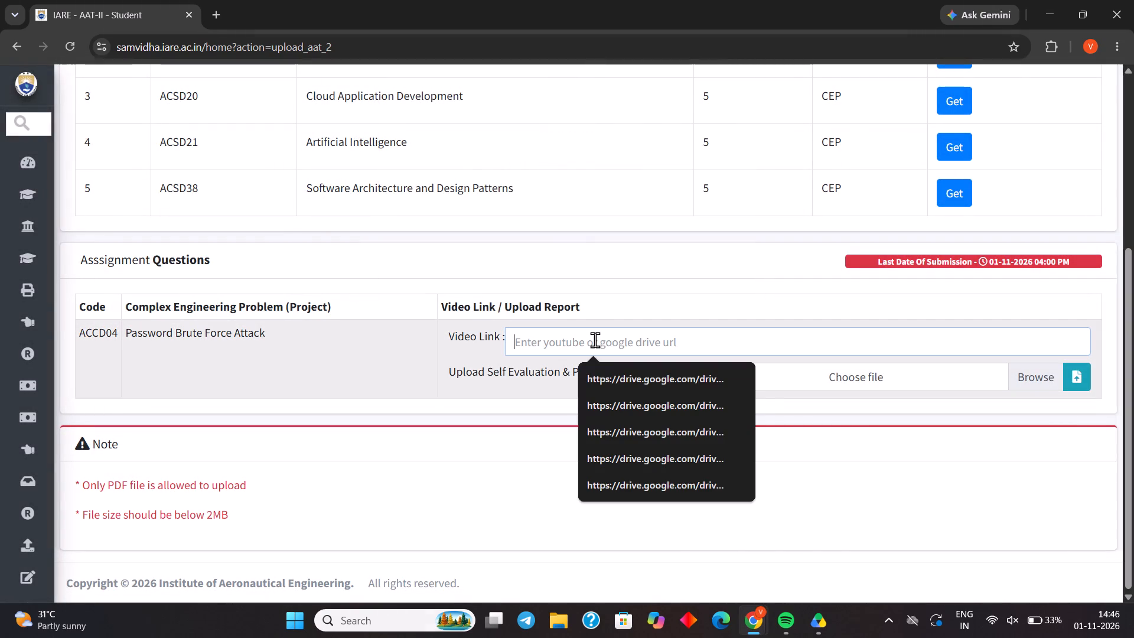
click(829, 618)
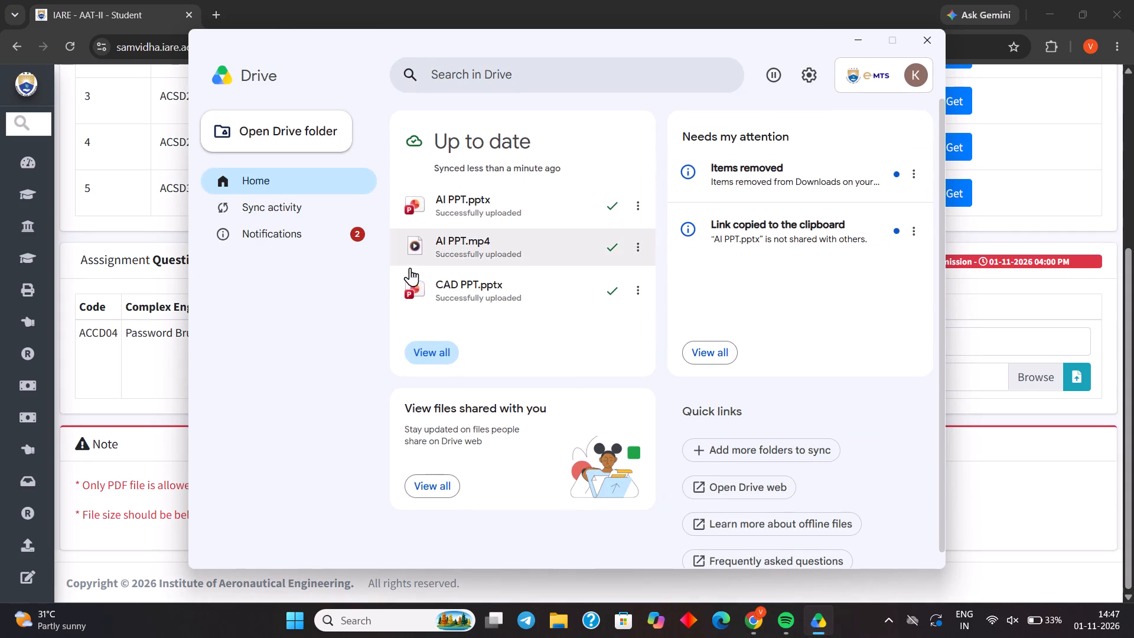
click(292, 176)
scroll(488, 242, down, 1)
click(427, 341)
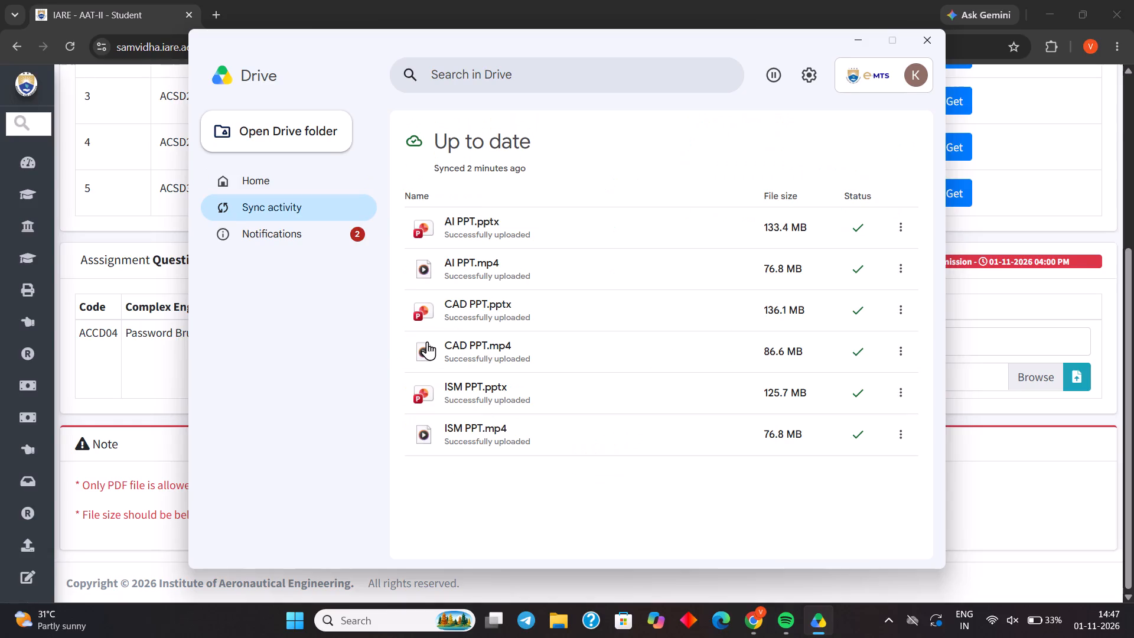
click(901, 438)
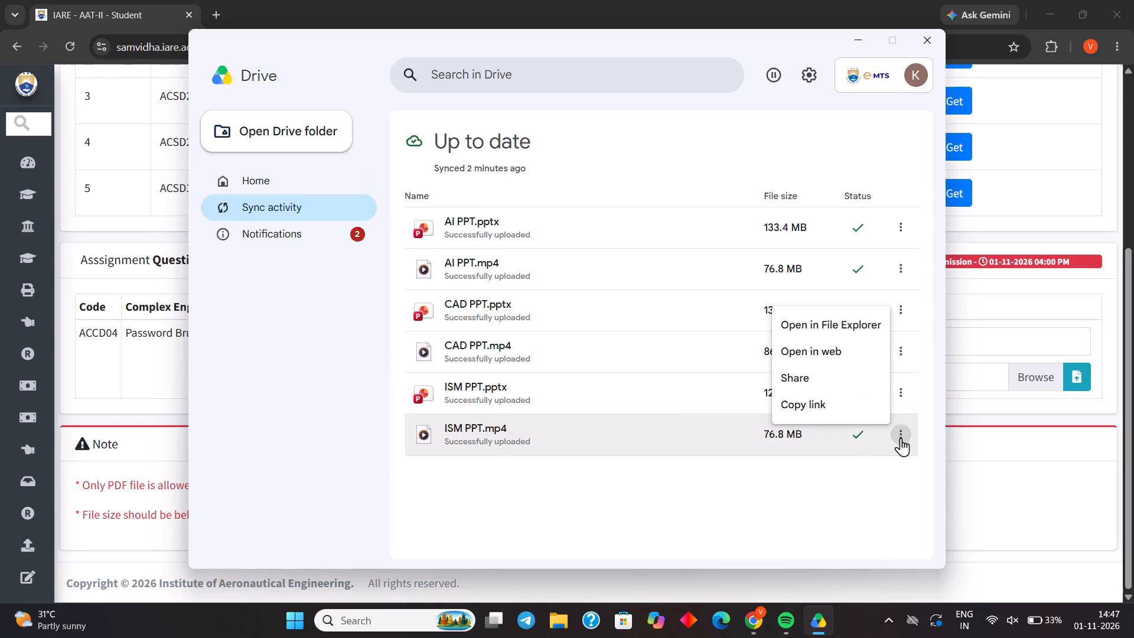
click(834, 385)
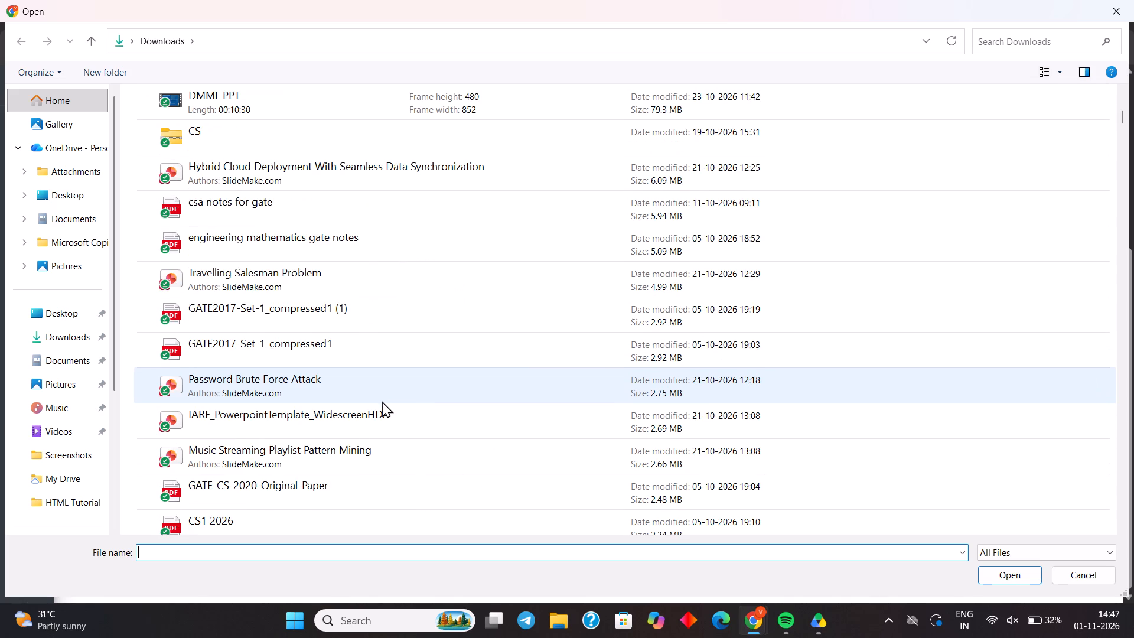
scroll(382, 401, down, 1)
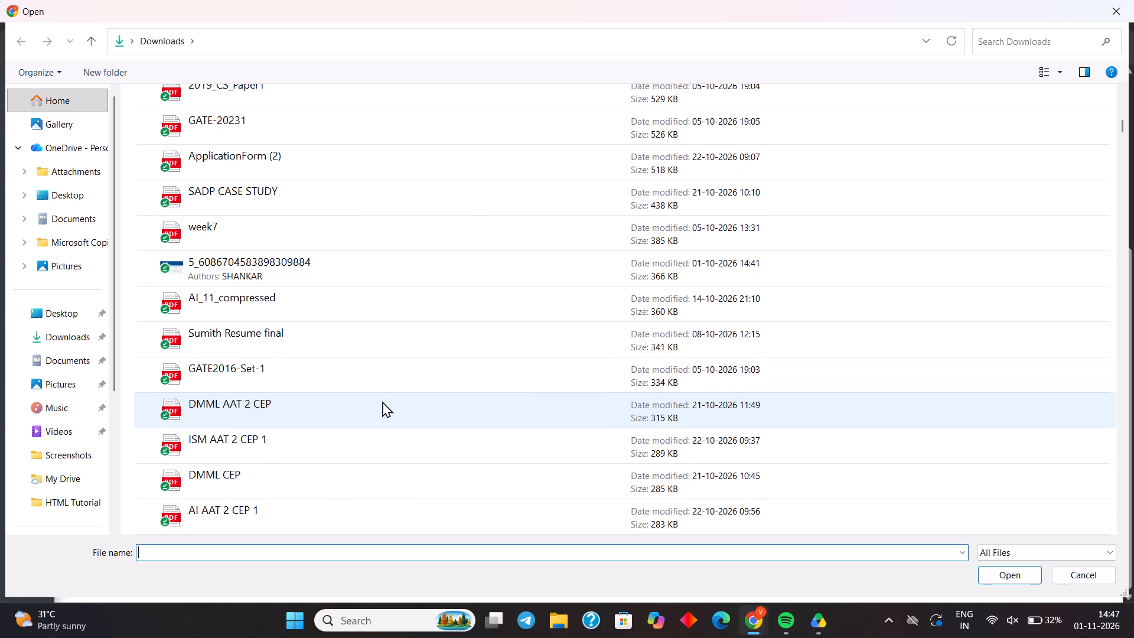
scroll(382, 401, down, 1)
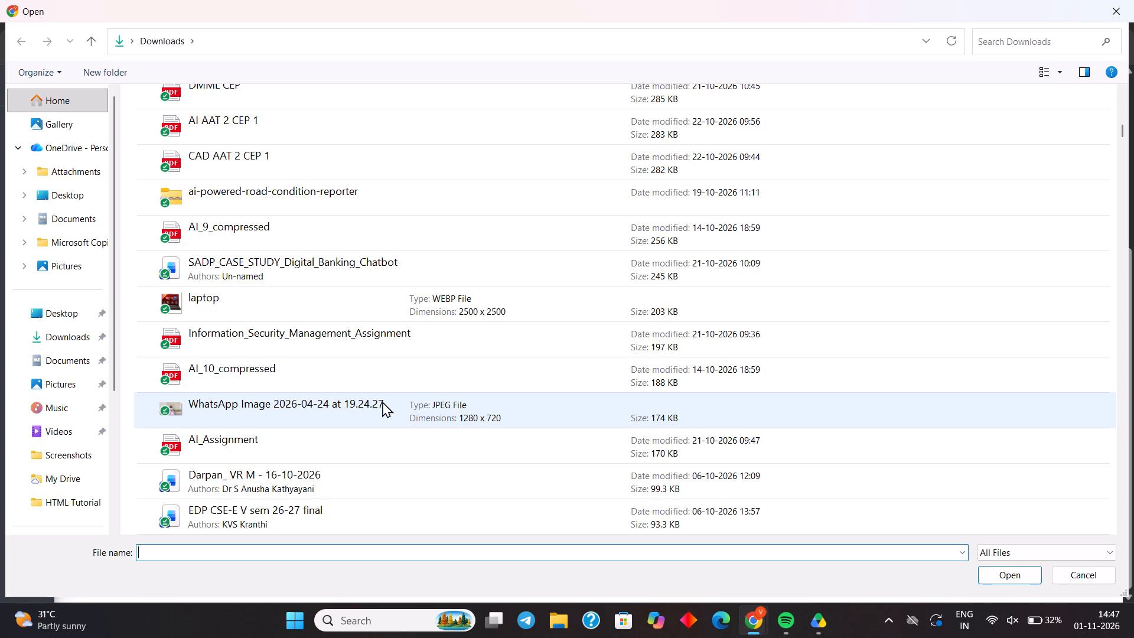
scroll(382, 401, up, 1)
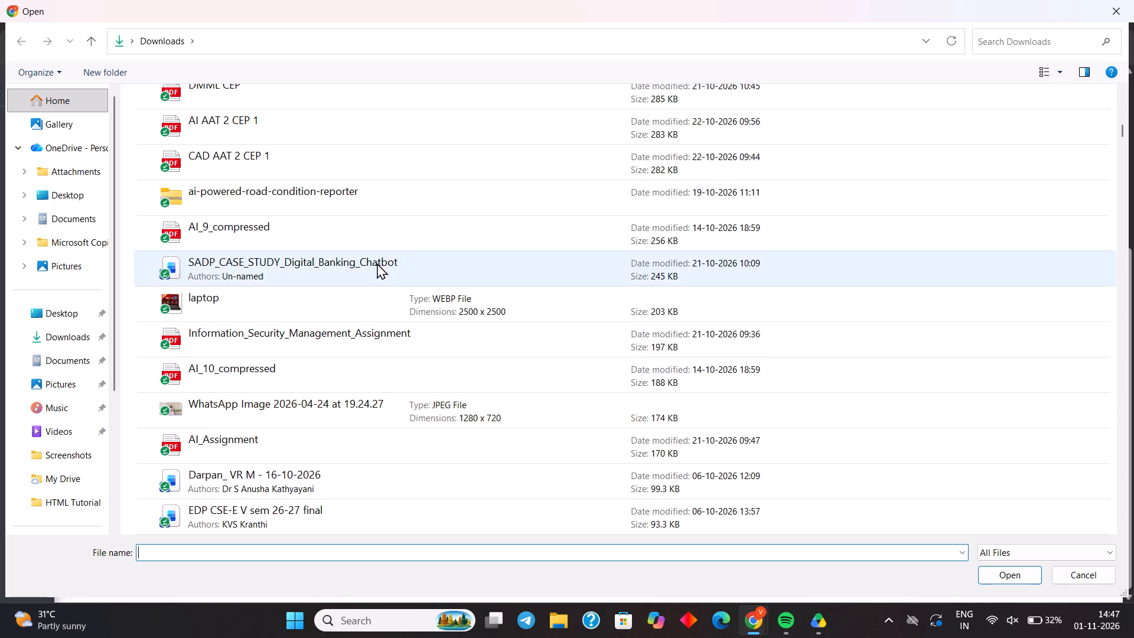
scroll(376, 239, up, 1)
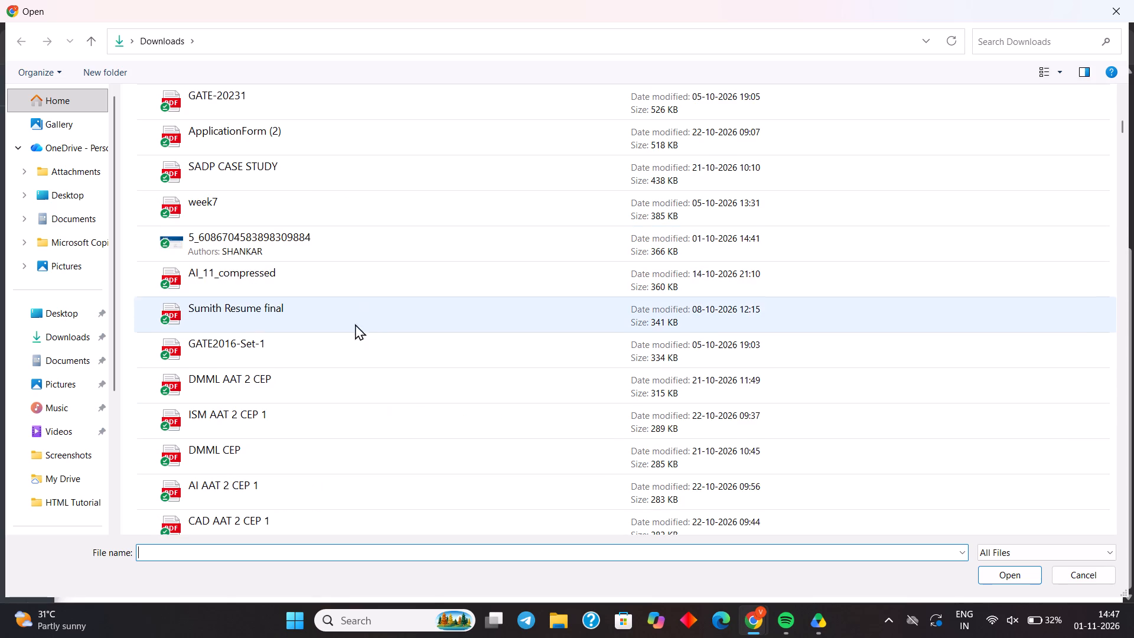
click(306, 419)
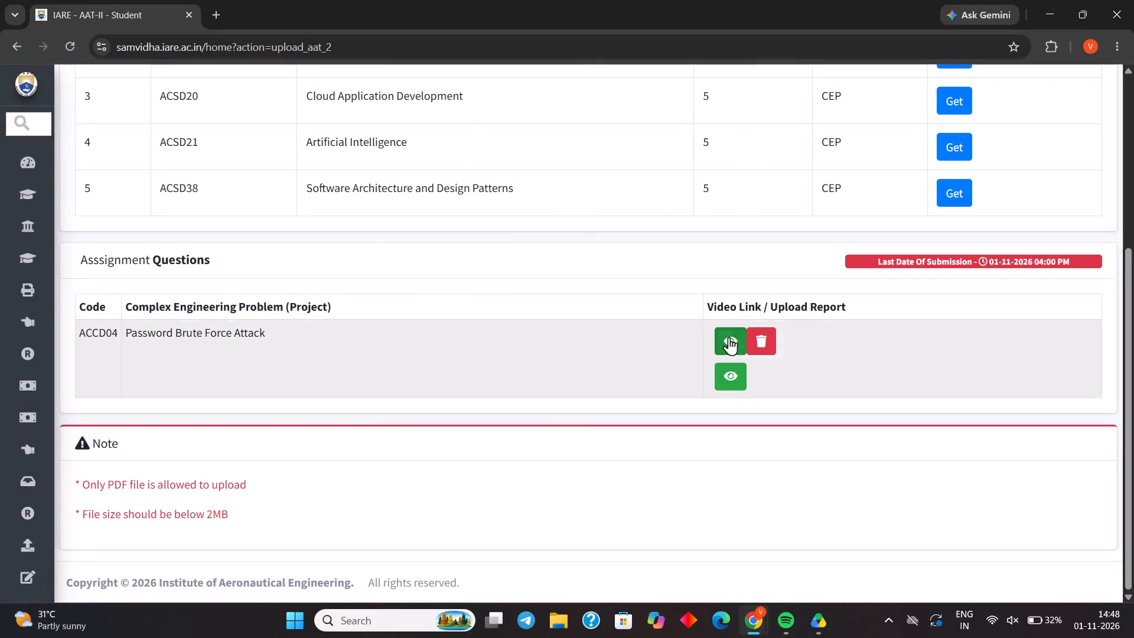
Open the submitted ACCD04 video link and play ISM PPT.mp4 to check it.
click(730, 338)
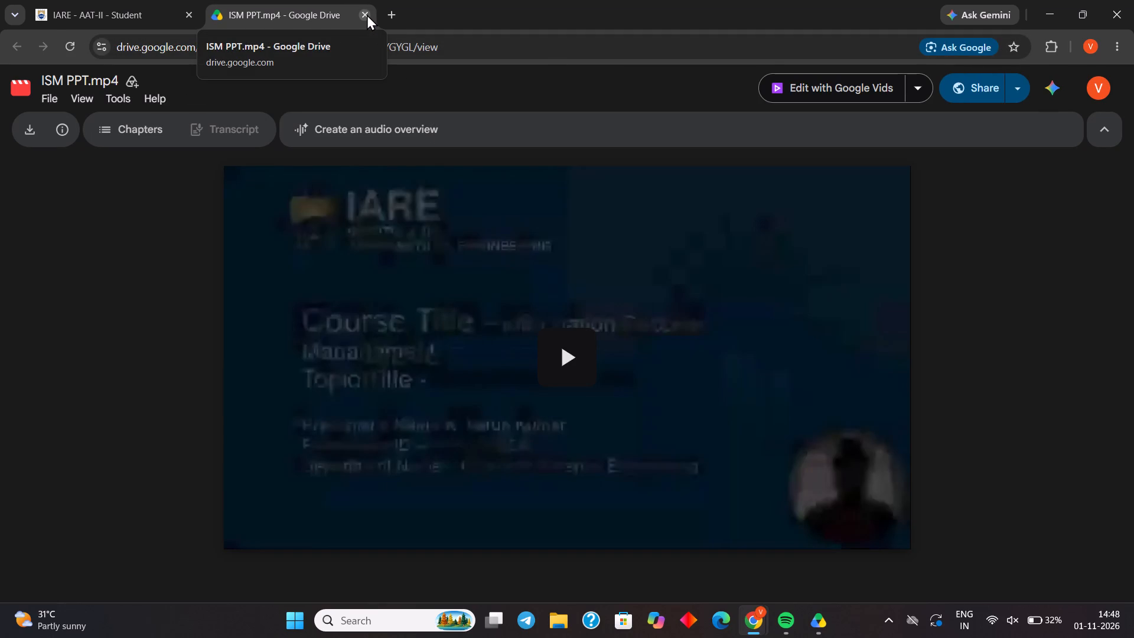
click(575, 356)
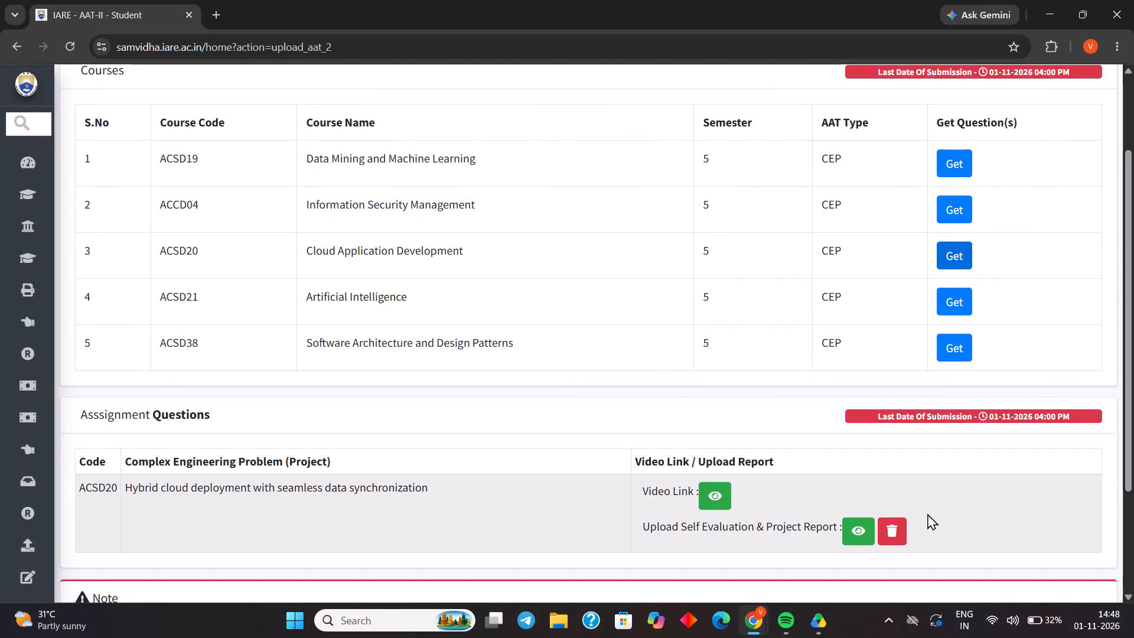
Delete the existing submission for ACSD20 Cloud Application Development.
click(899, 535)
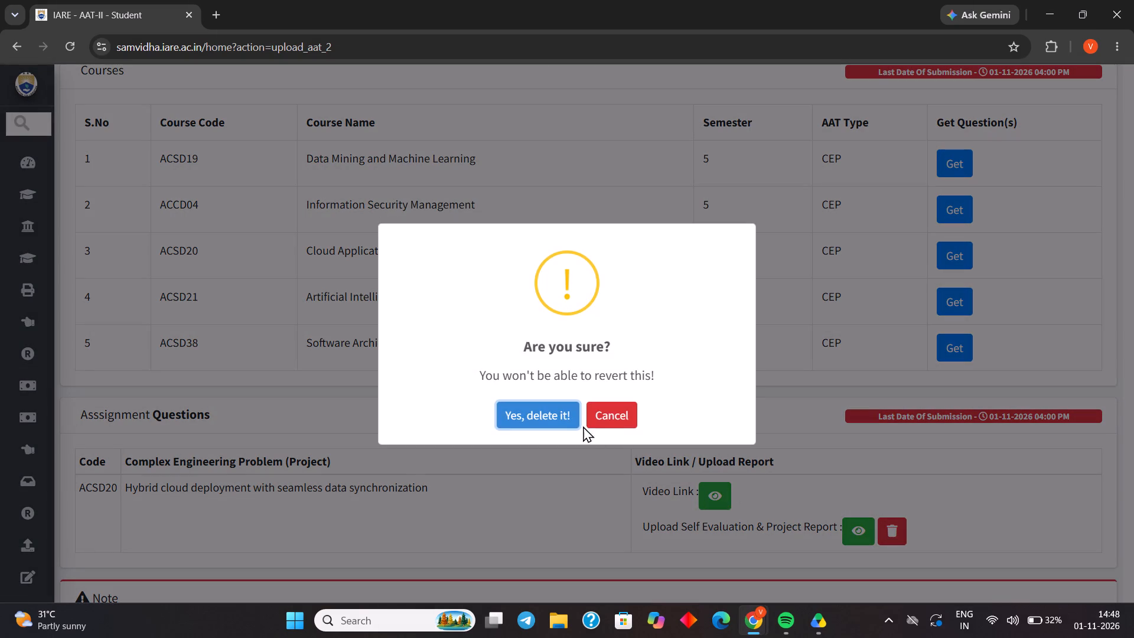
click(558, 410)
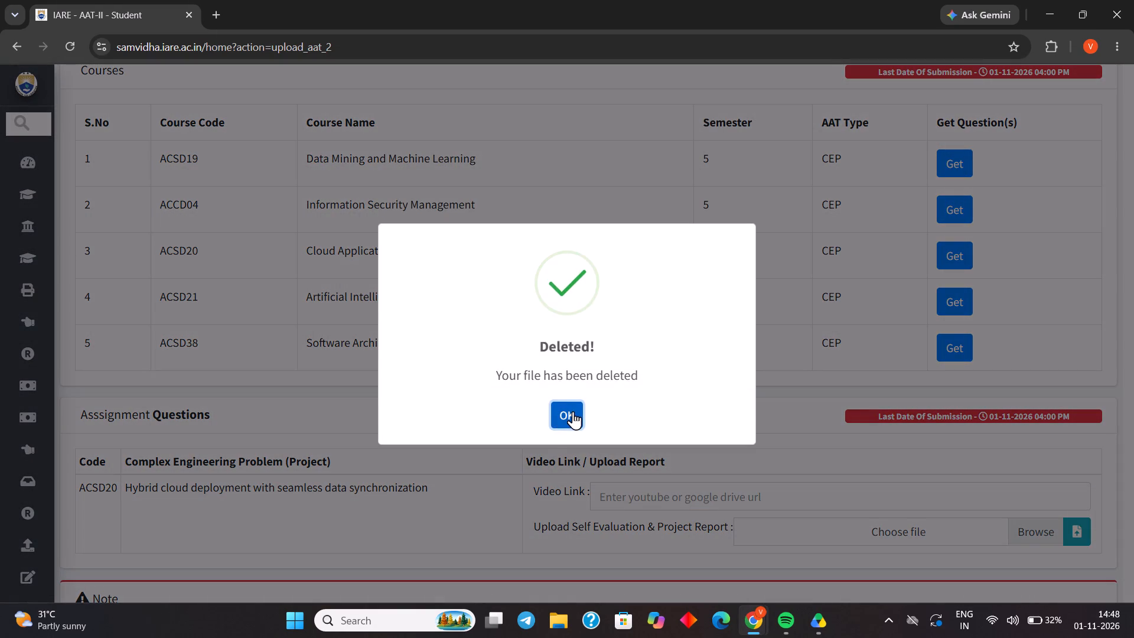
Acknowledge the deletion of the ACSD20 submission.
click(573, 411)
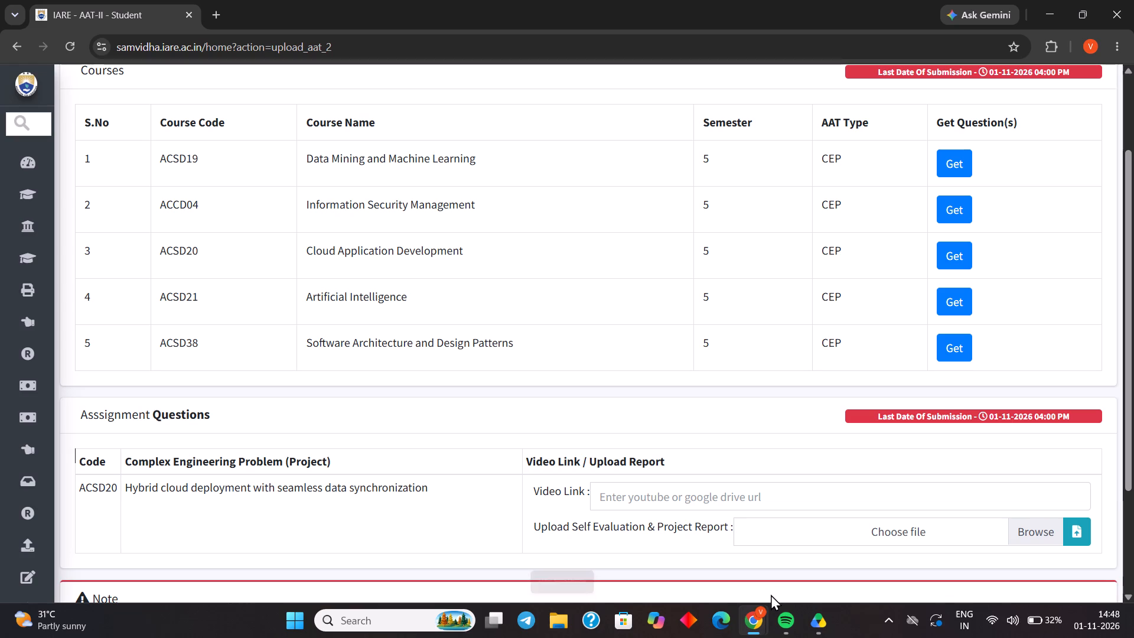
Switch to the Google Drive app, share CAD PPT.mp4 with anyone with the link, and copy its sharing link.
click(562, 620)
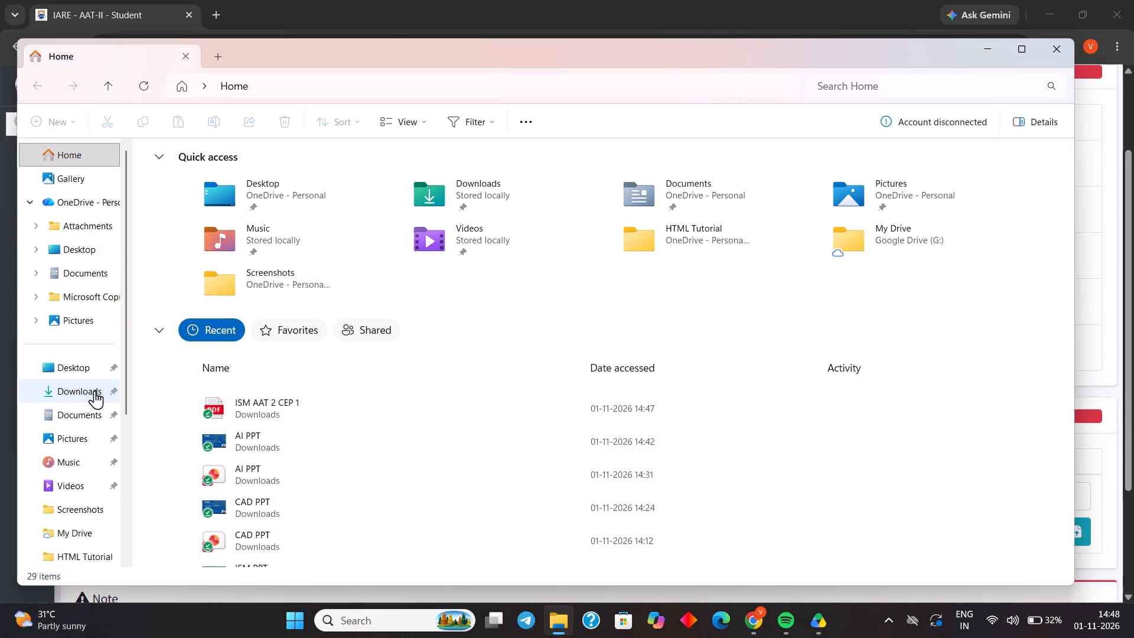
click(1062, 45)
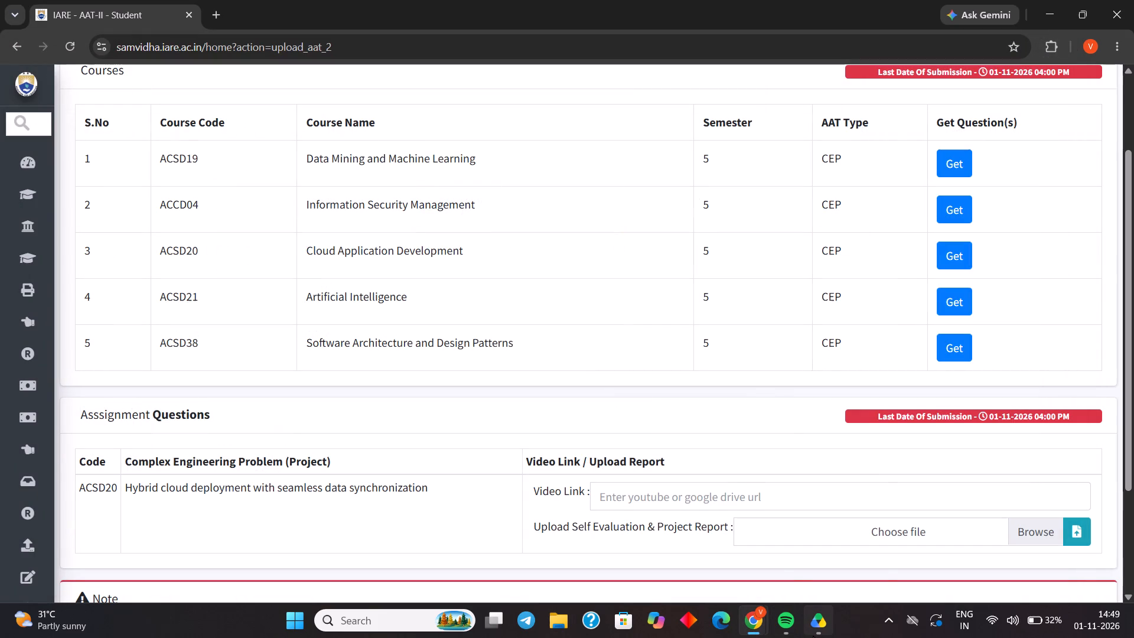
click(813, 635)
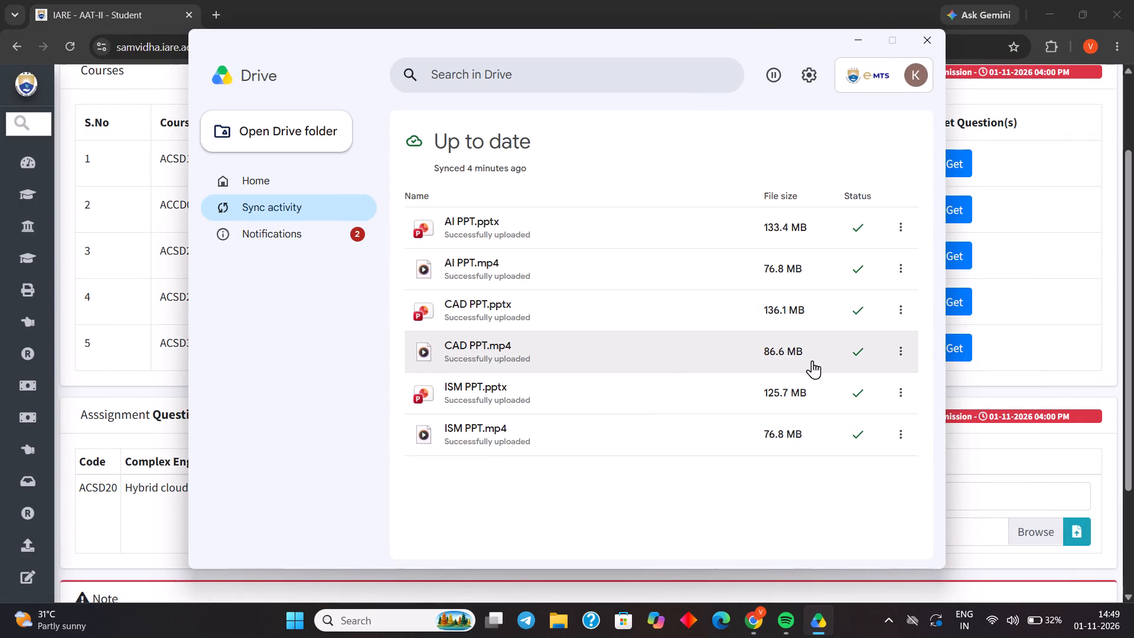
click(902, 346)
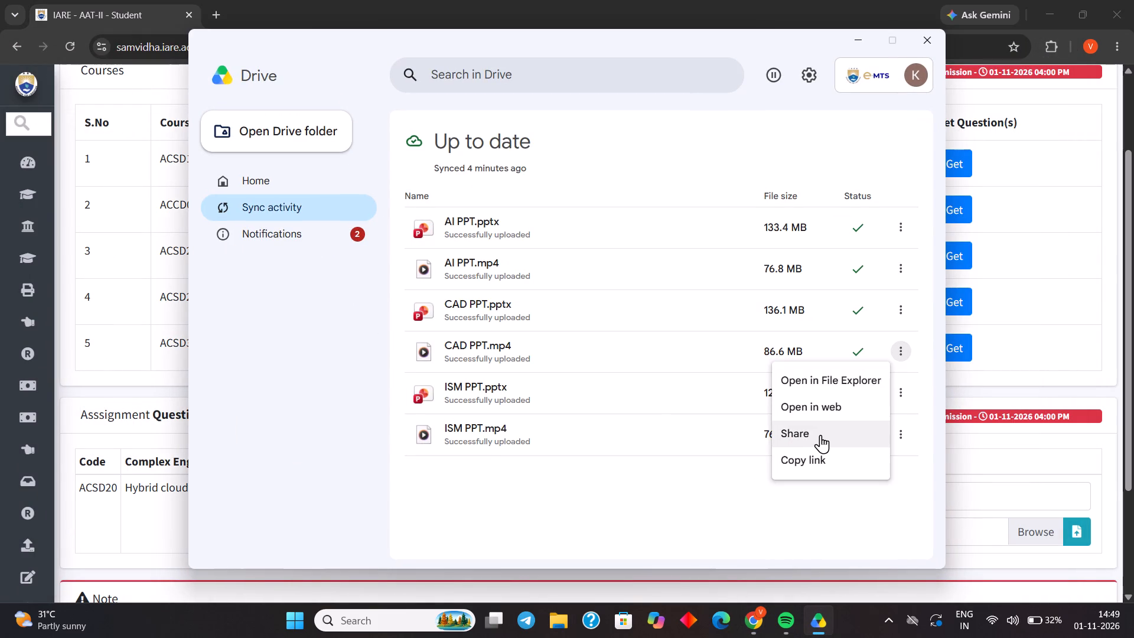
click(820, 435)
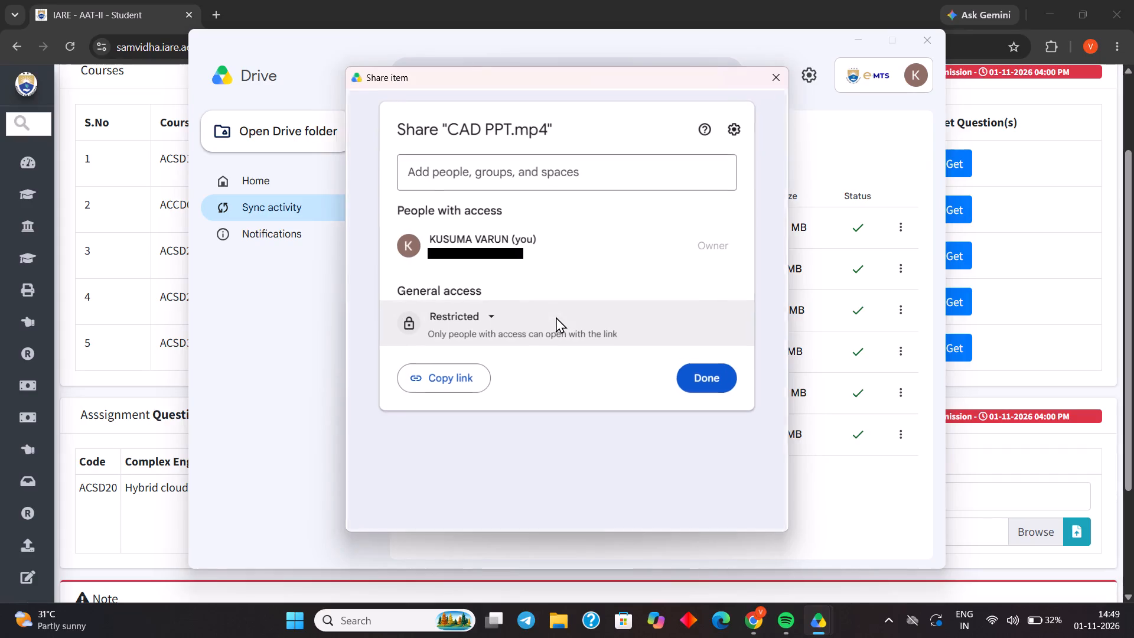
click(500, 324)
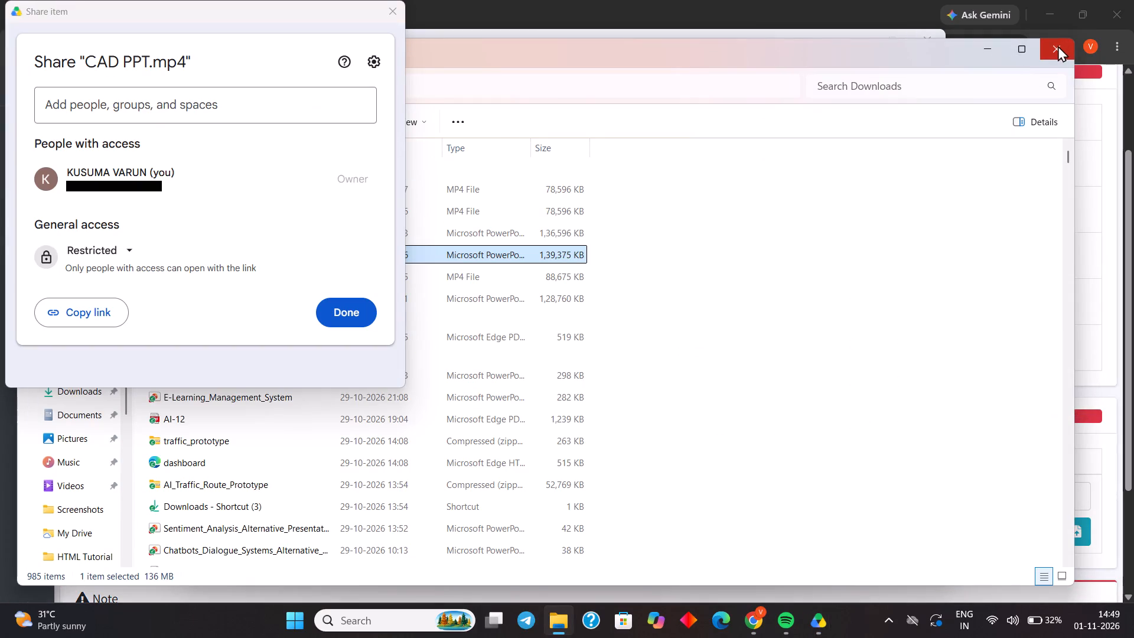
click(1058, 47)
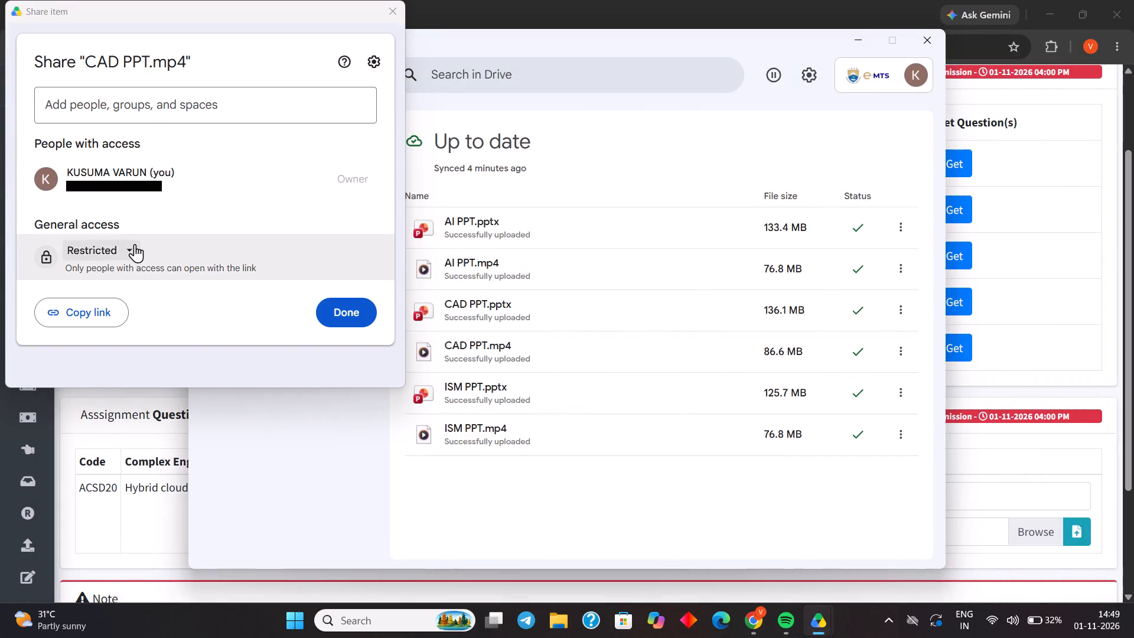
click(135, 244)
click(169, 217)
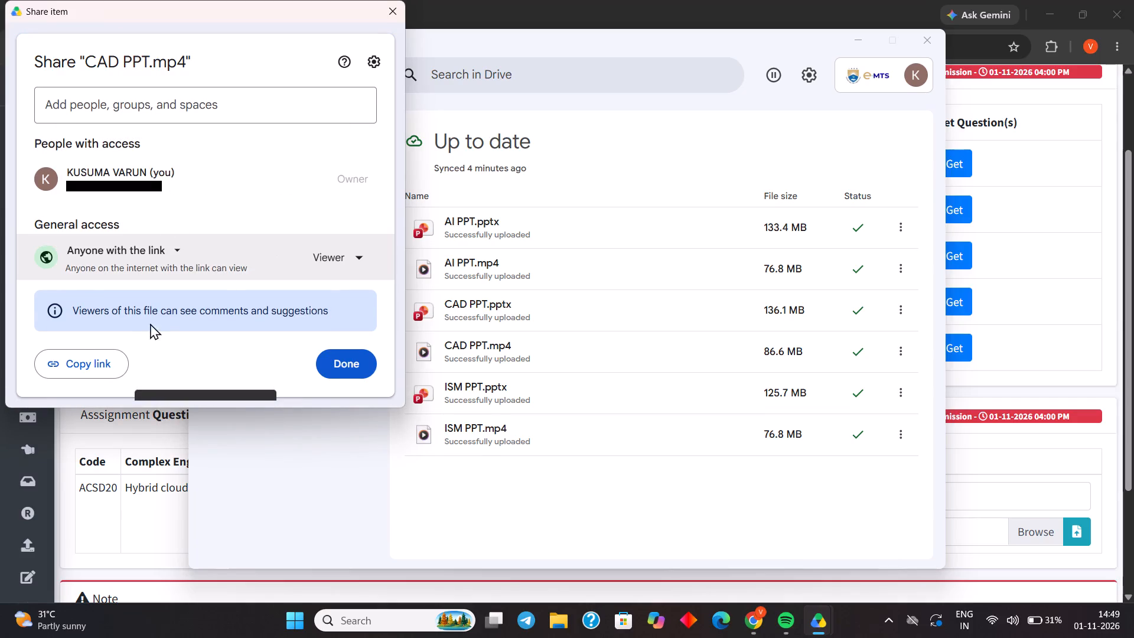
click(83, 359)
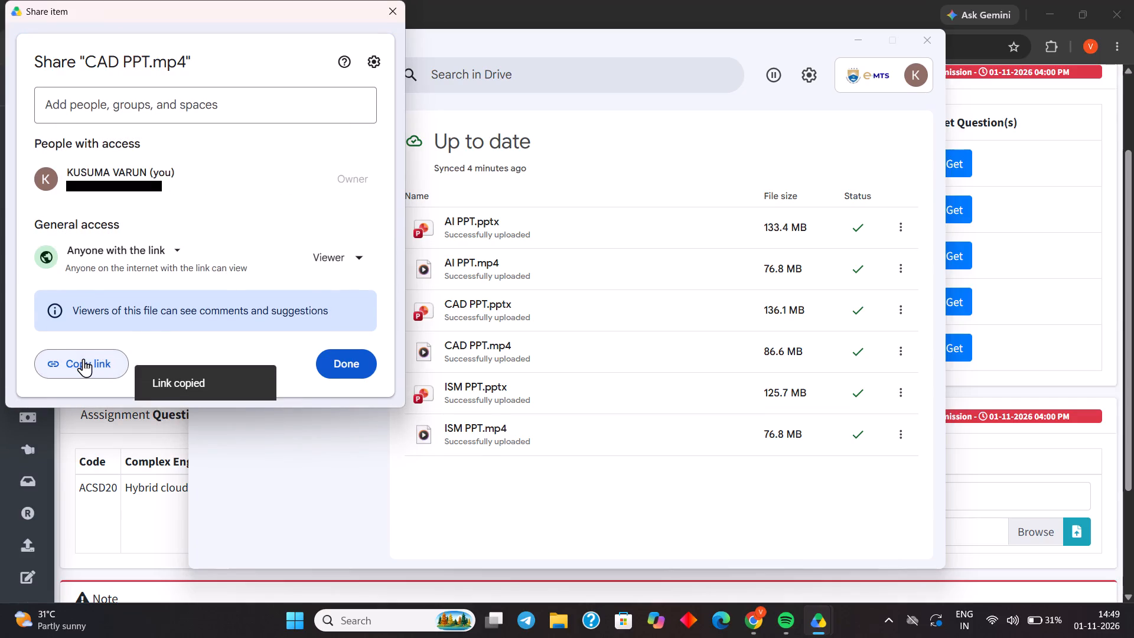
click(400, 6)
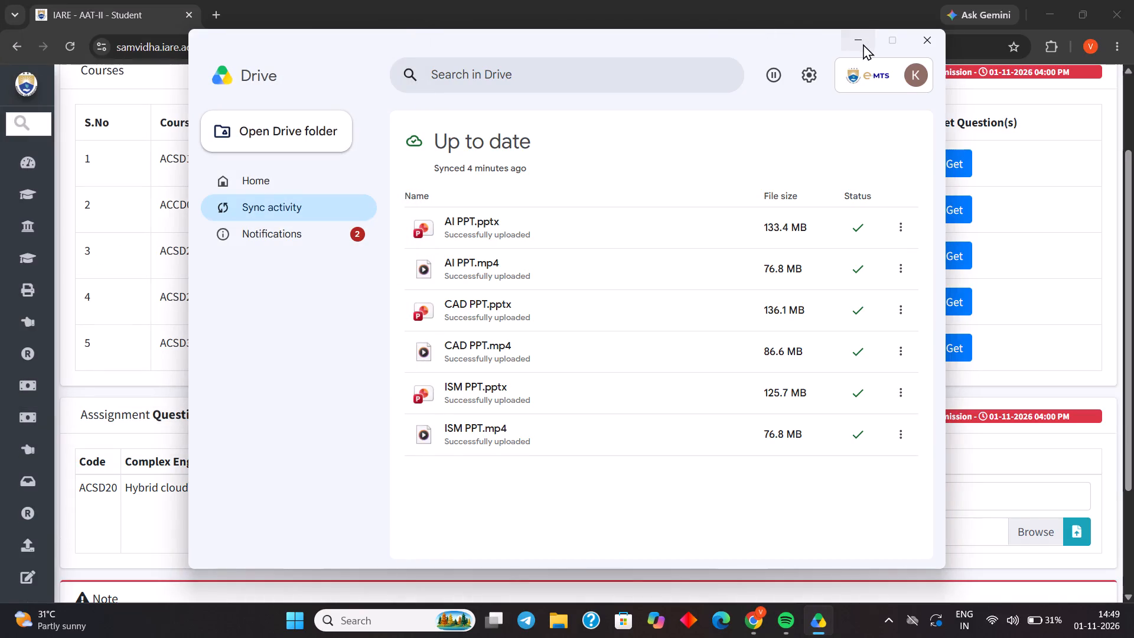
click(863, 44)
click(735, 494)
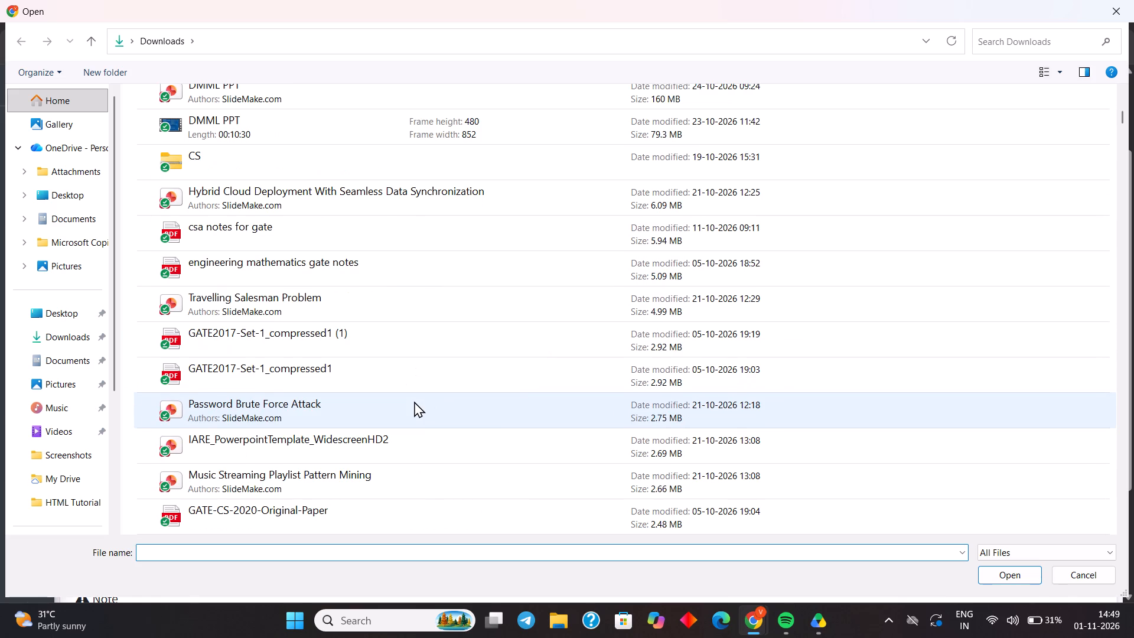
scroll(414, 401, down, 1)
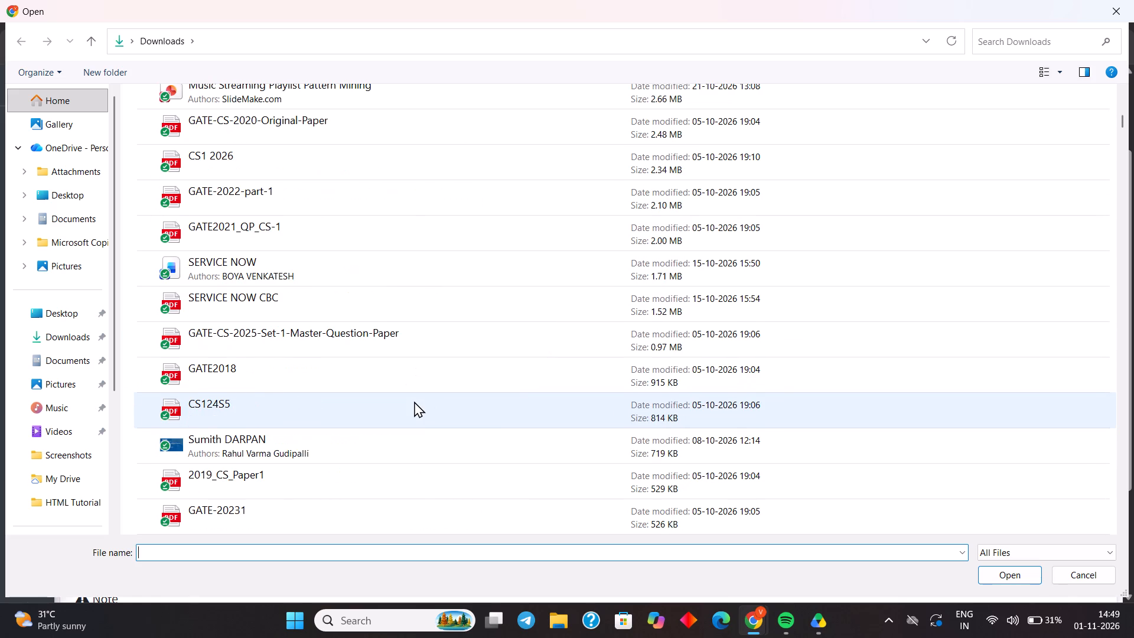
scroll(414, 401, down, 1)
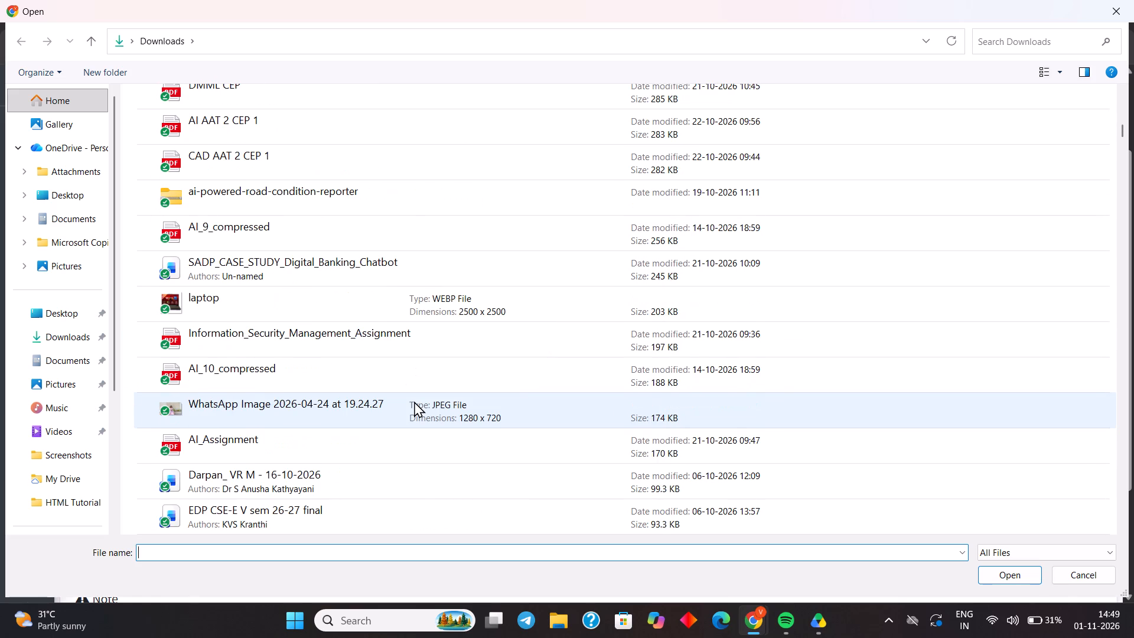
click(292, 161)
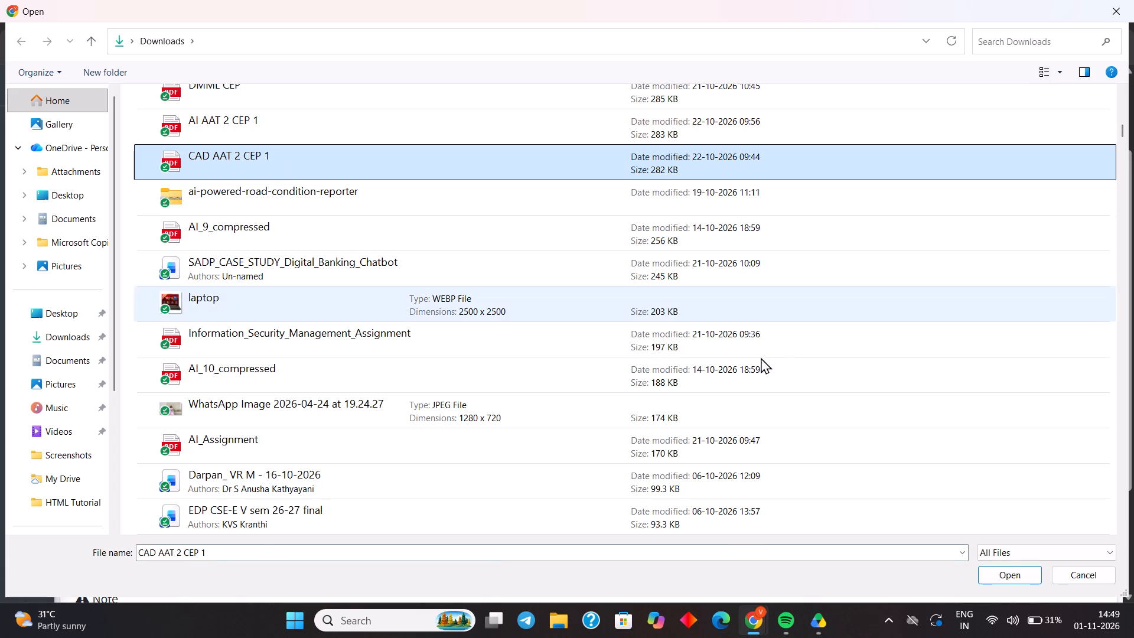
click(1023, 572)
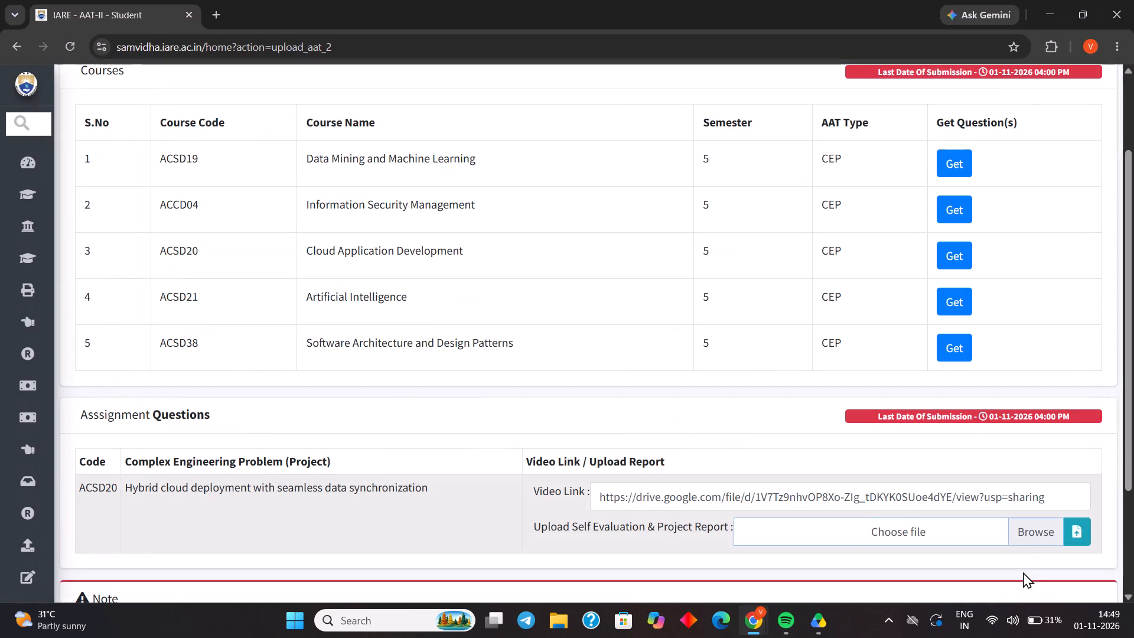
click(1080, 534)
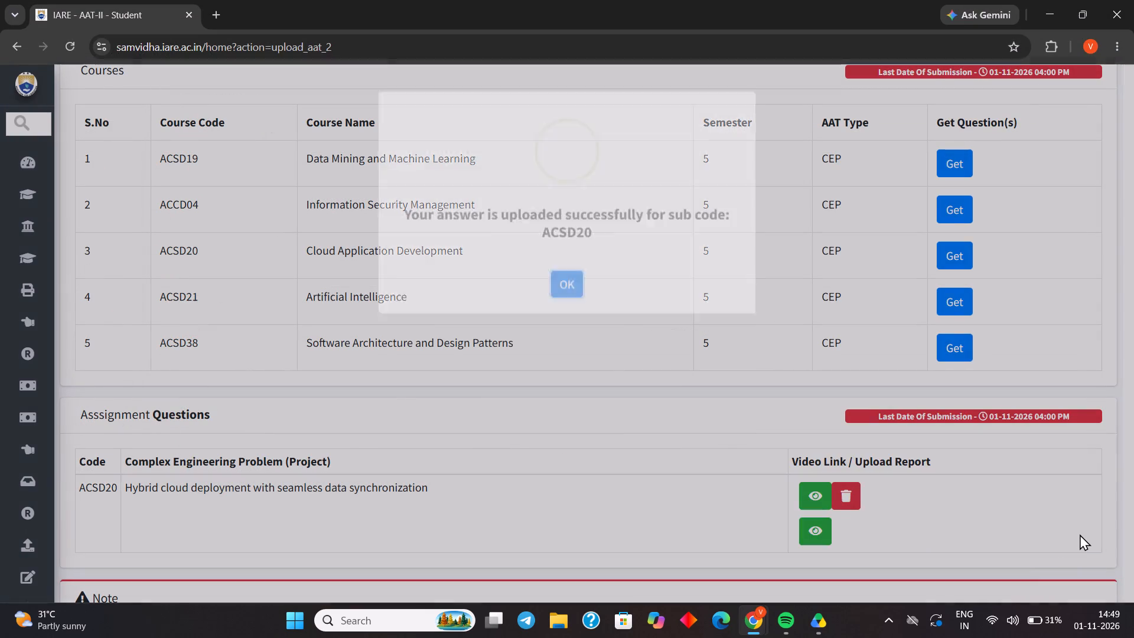
click(578, 418)
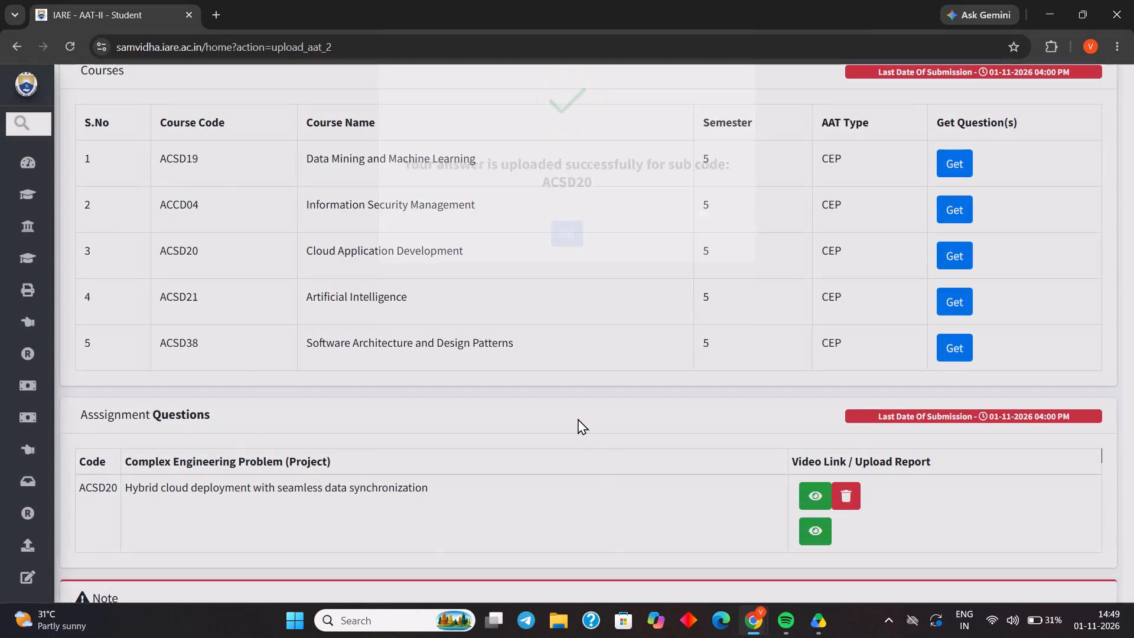